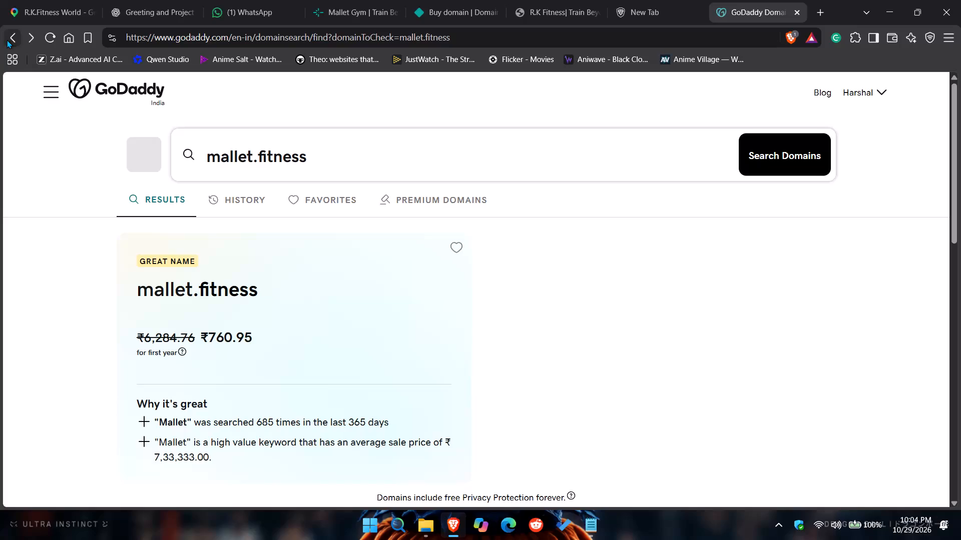
Return to the previous GoDaddy domain search and close the blank new tab.
left_click(11, 39)
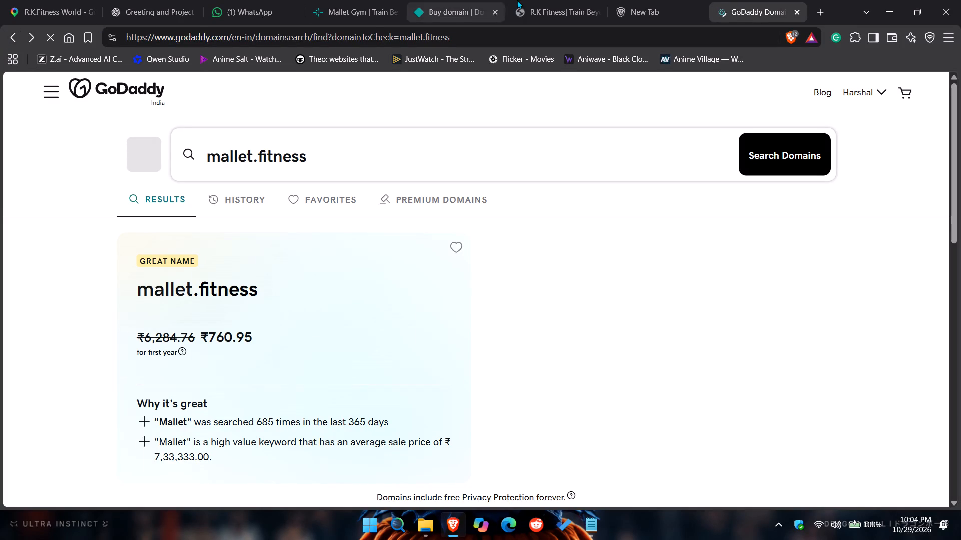
left_click(630, 8)
left_click(693, 11)
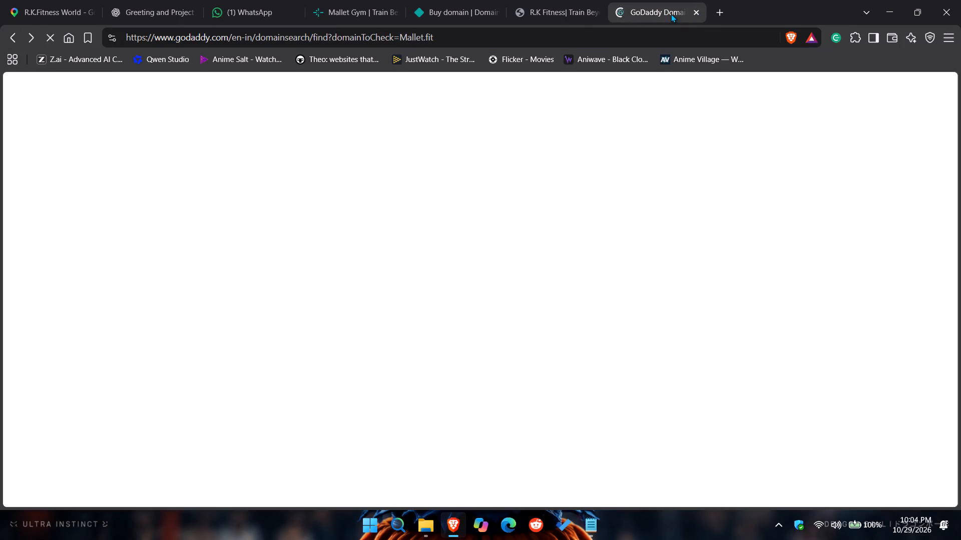
Look through the open project tabs and review the local R.K Fitness World web page from its contact section up through the membership options.
left_click(550, 16)
left_click(438, 11)
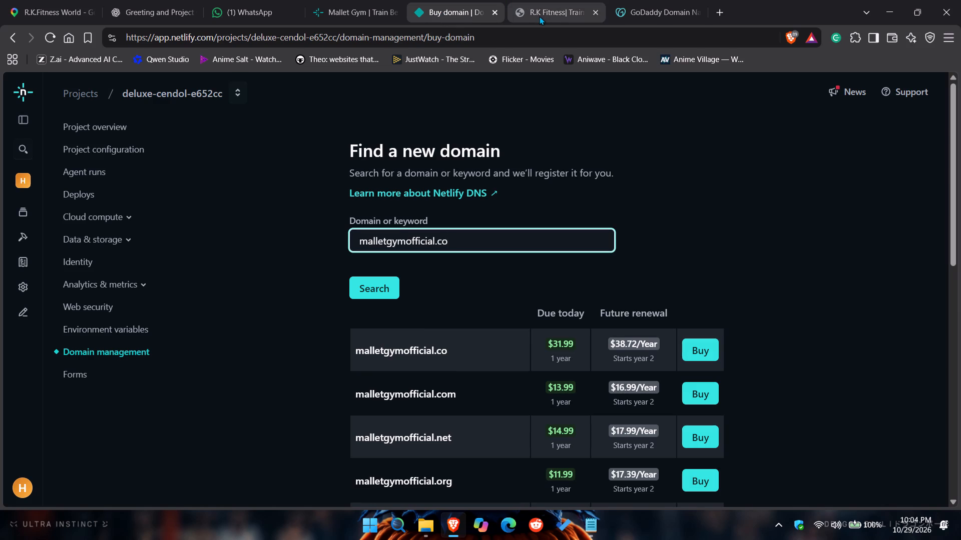
left_click(136, 11)
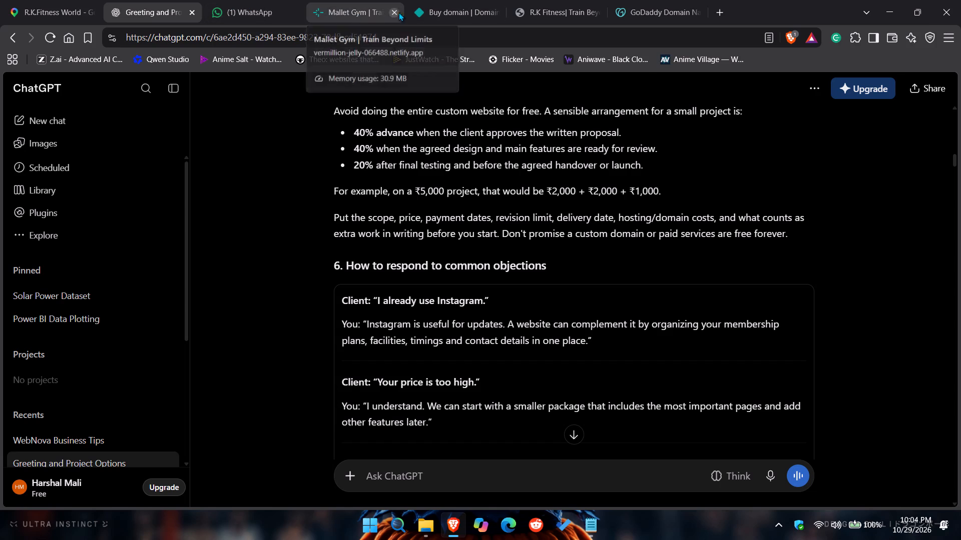
left_click(541, 3)
scroll(351, 201, "up", 2)
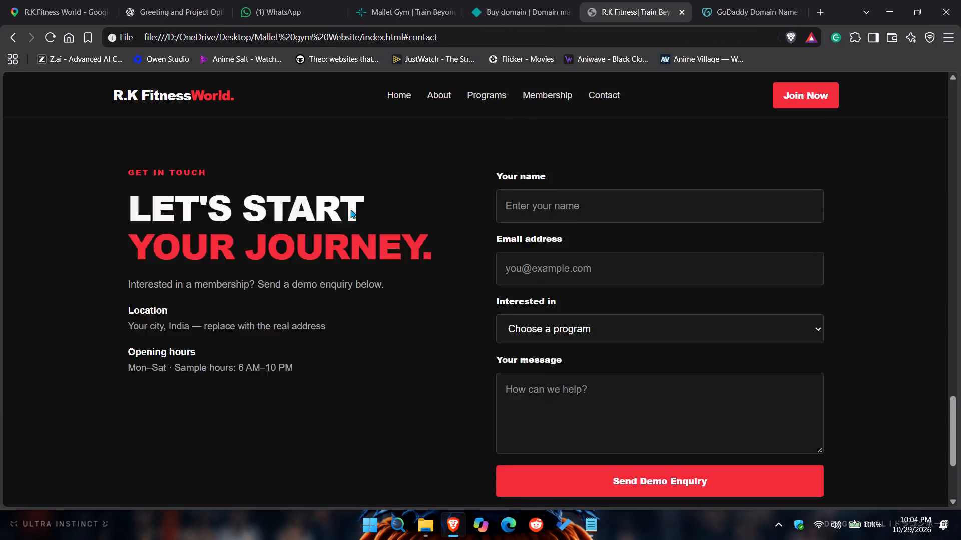
scroll(350, 211, "up", 4)
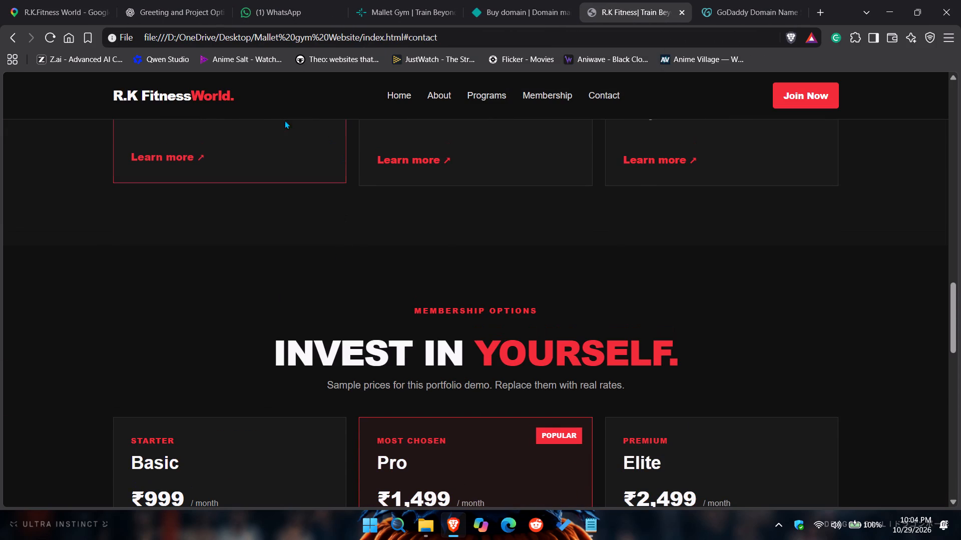
Open the team's projects overview in Netlify.
left_click(506, 9)
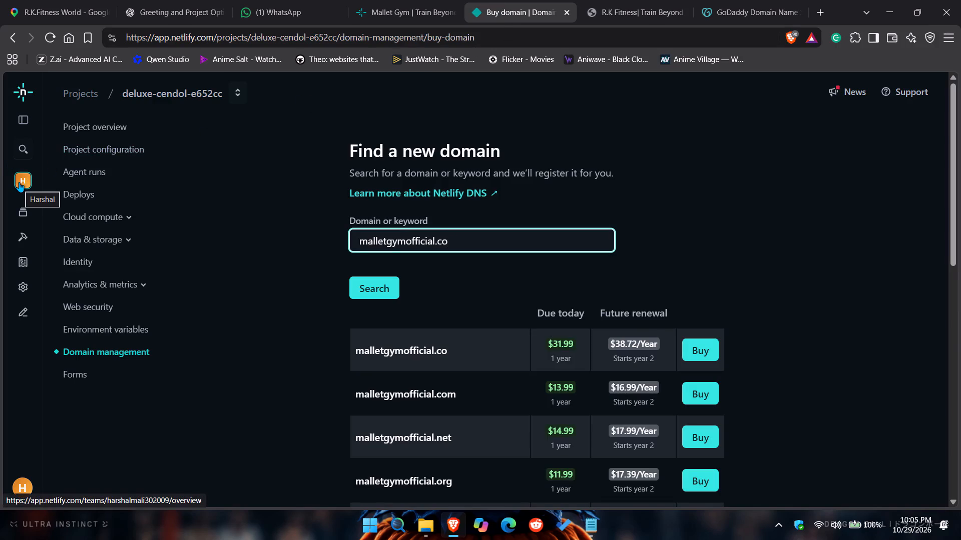
left_click(19, 182)
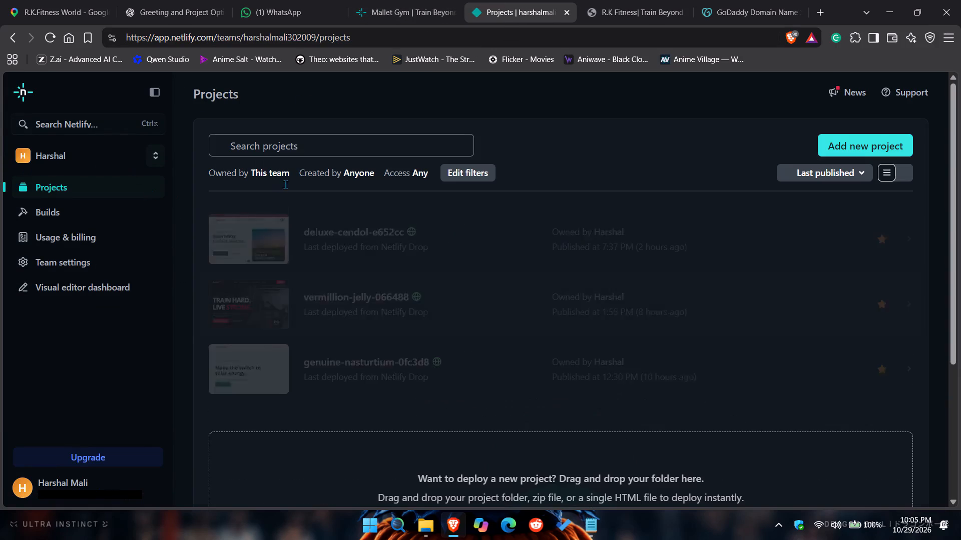
Switch to Google Maps and examine the R.K.Fitness World listing's address, opening hours, missing contact information, photos and reviews.
left_click(43, 0)
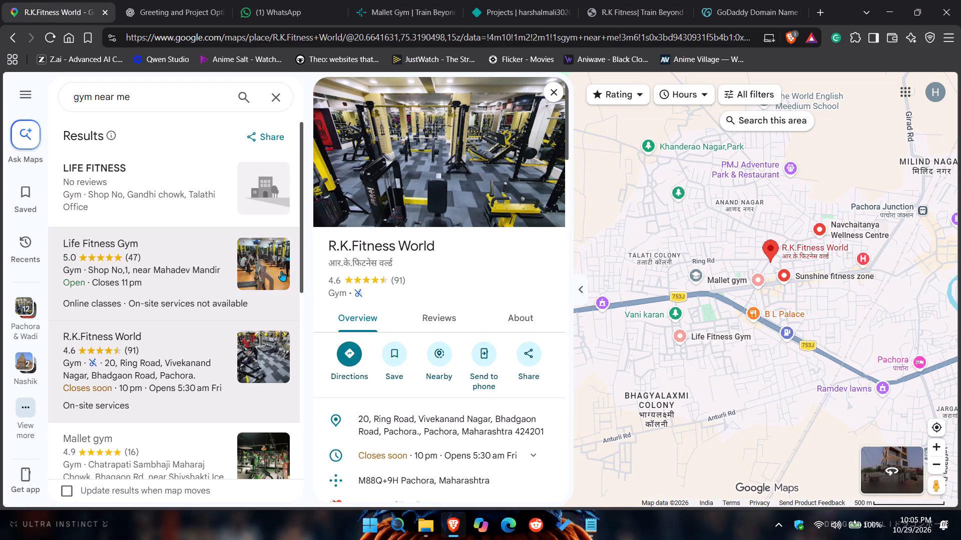
scroll(419, 279, "down", 1)
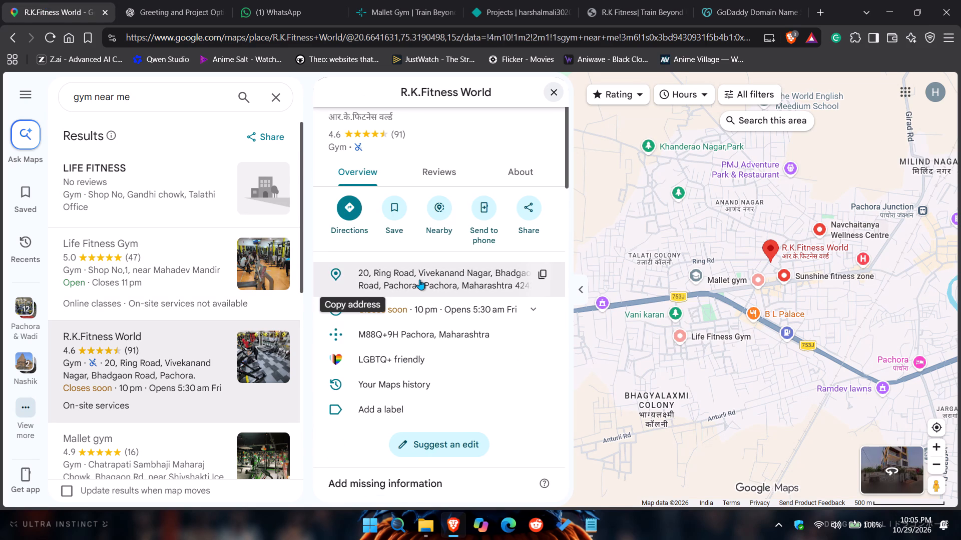
scroll(417, 320, "down", 1)
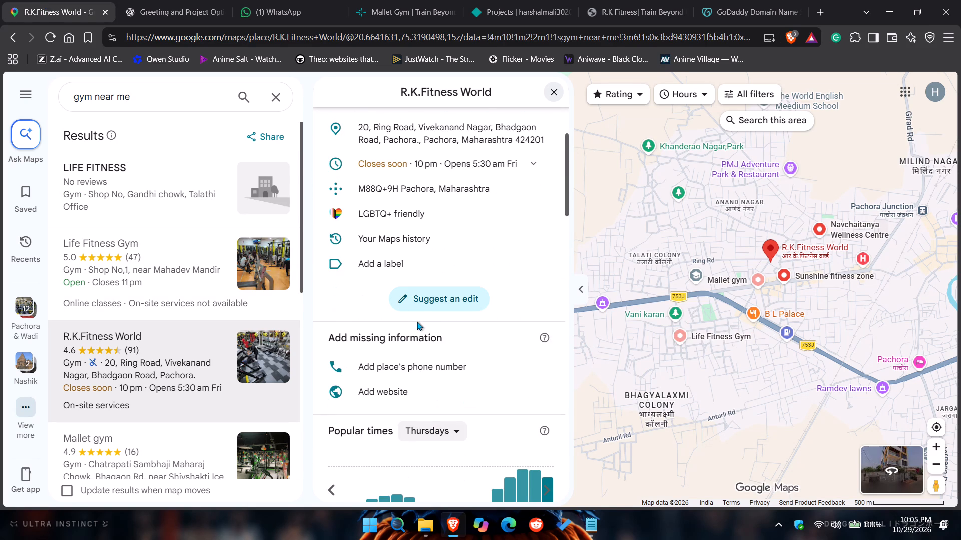
scroll(417, 321, "up", 1)
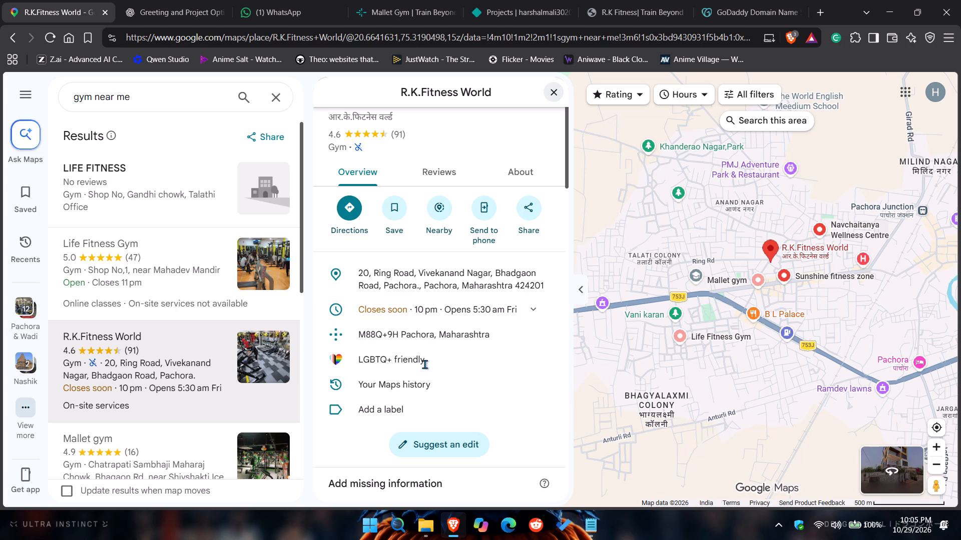
left_click(535, 310)
left_click(433, 317)
scroll(428, 319, "down", 2)
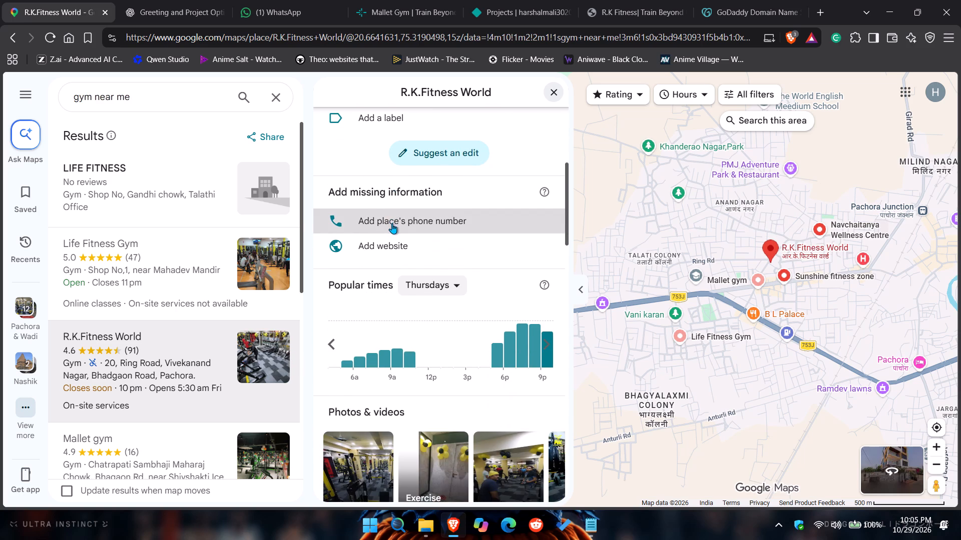
scroll(392, 227, "down", 1)
scroll(392, 228, "up", 2)
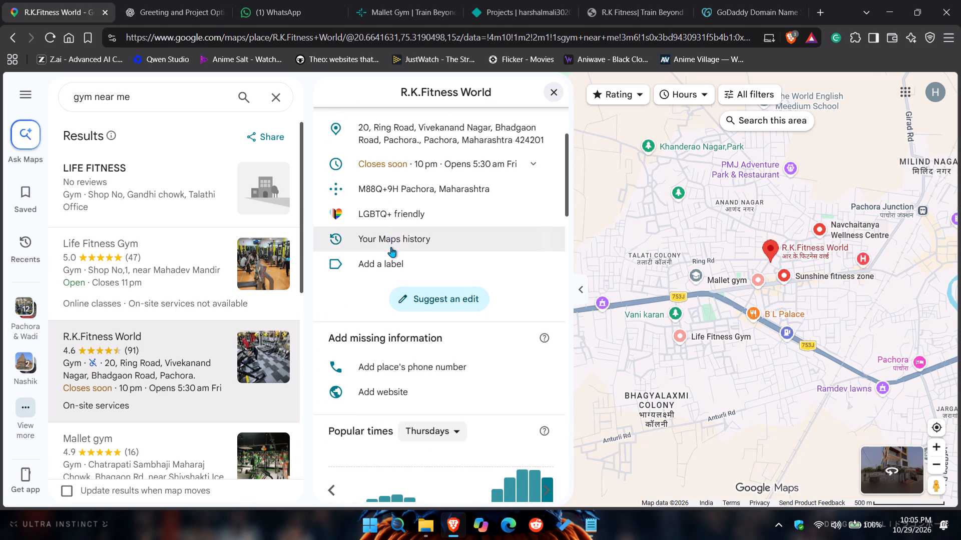
scroll(391, 247, "down", 2)
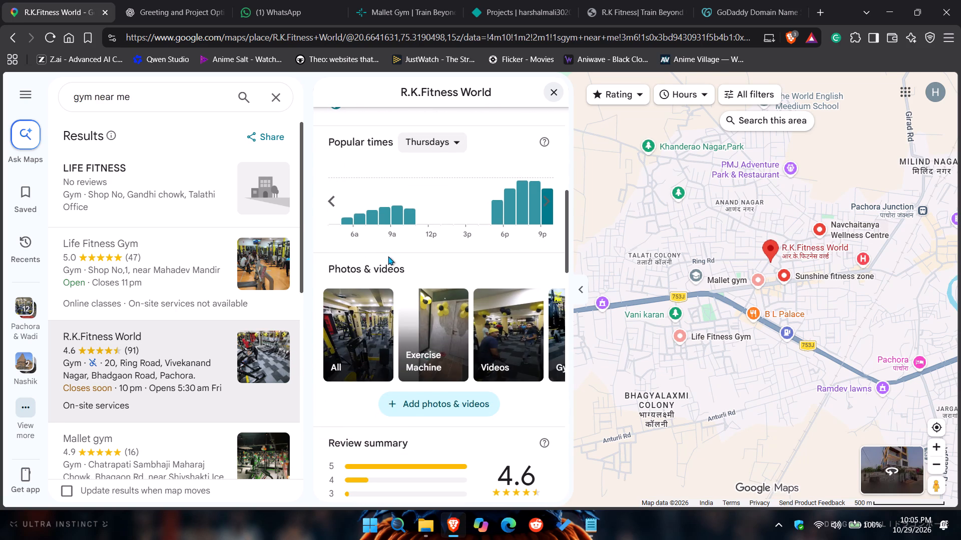
scroll(388, 256, "down", 2)
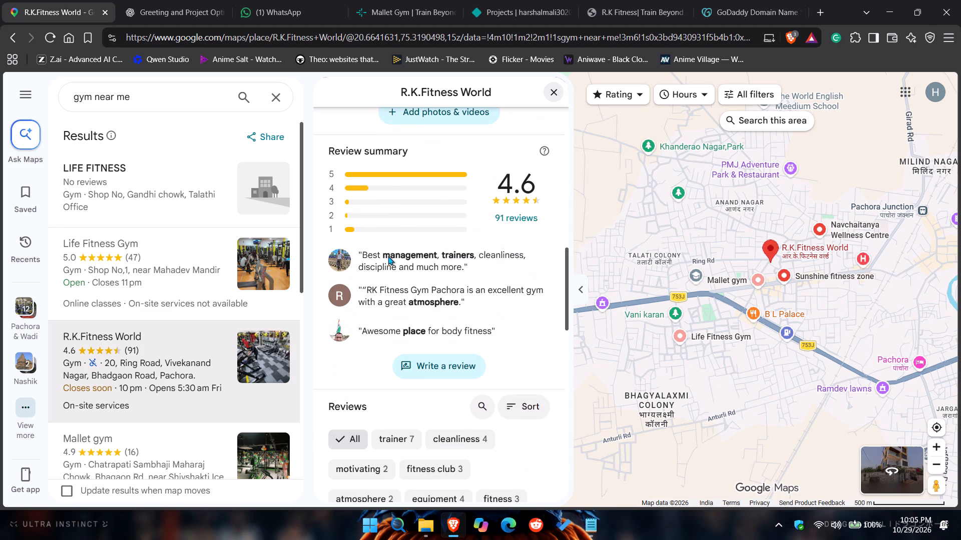
scroll(388, 256, "up", 7)
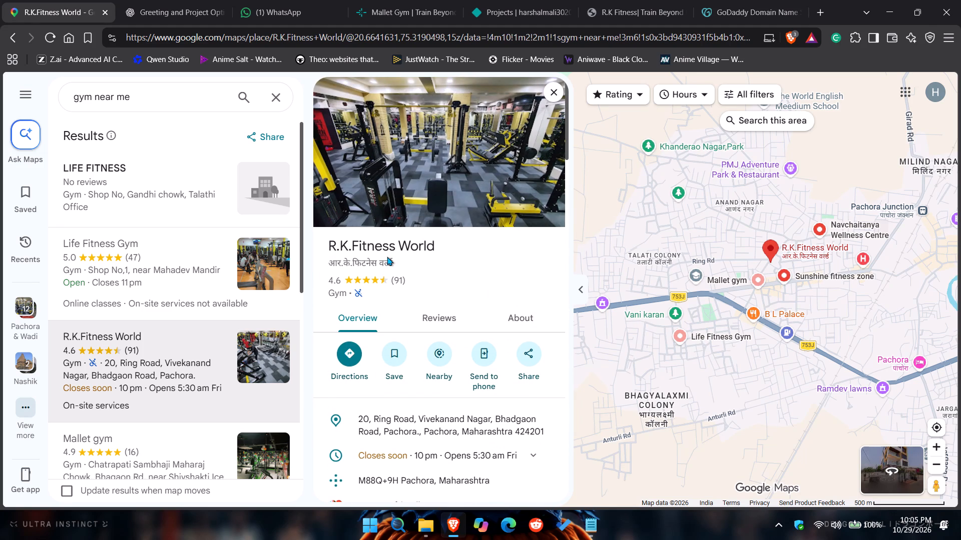
scroll(387, 257, "down", 1)
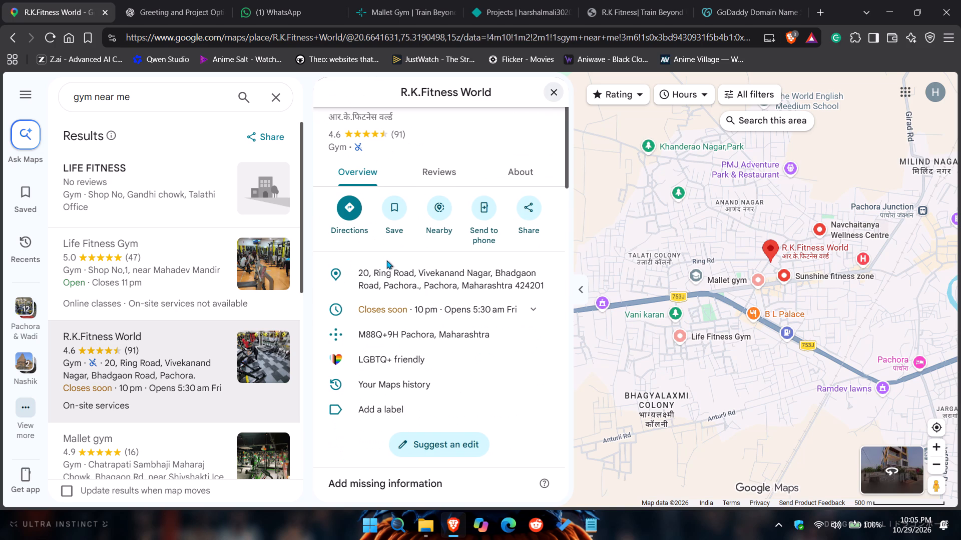
scroll(386, 260, "up", 3)
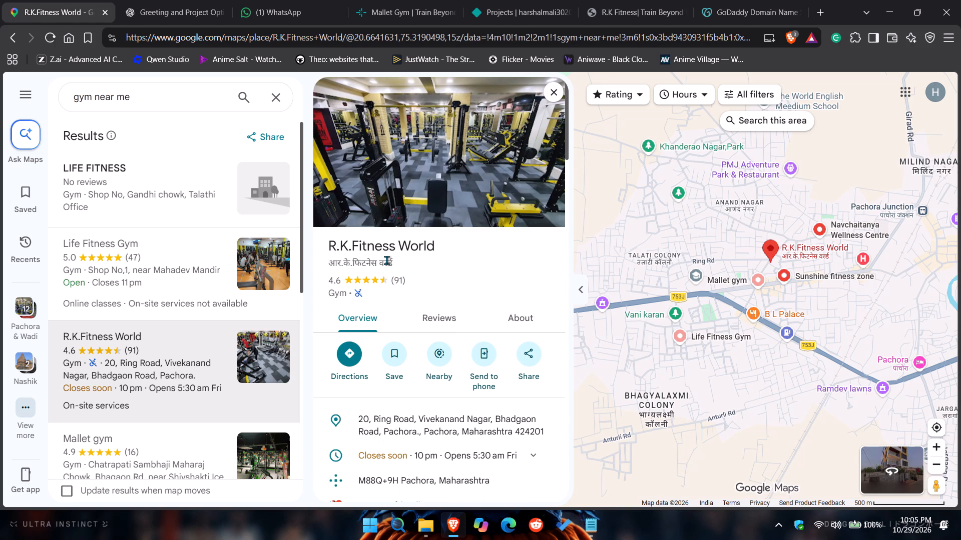
scroll(386, 260, "up", 1)
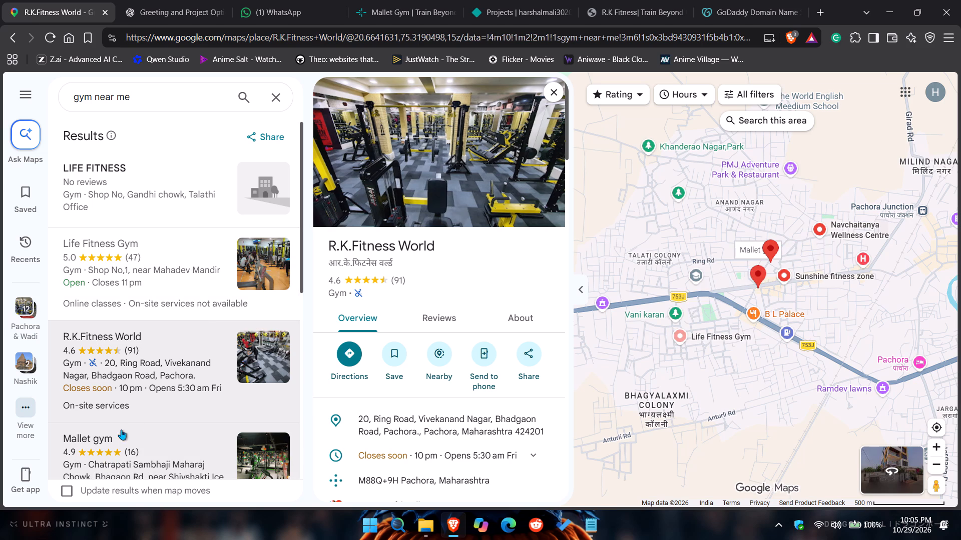
Open the Life Fitness Gym listing to check its contact details, and browse the remaining gyms in the results.
left_click(132, 286)
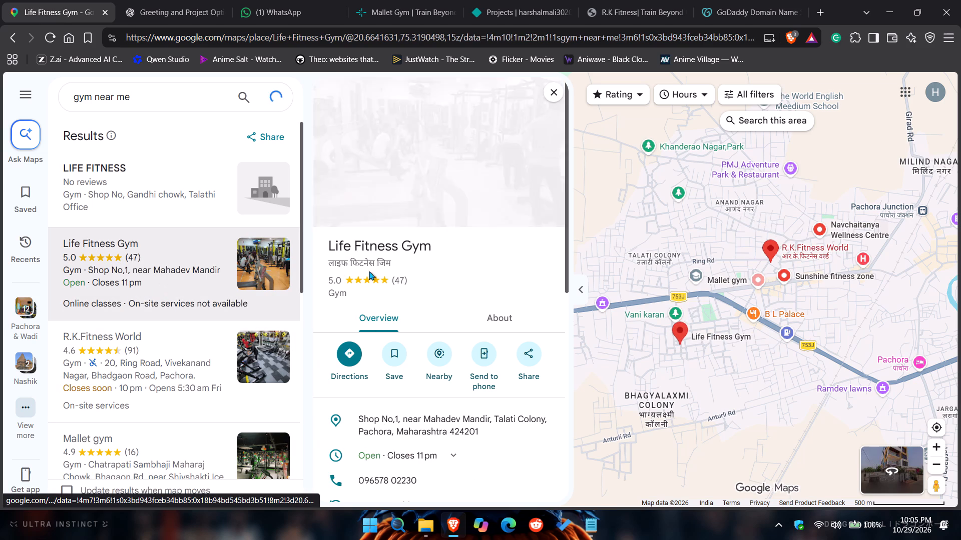
scroll(377, 280, "down", 1)
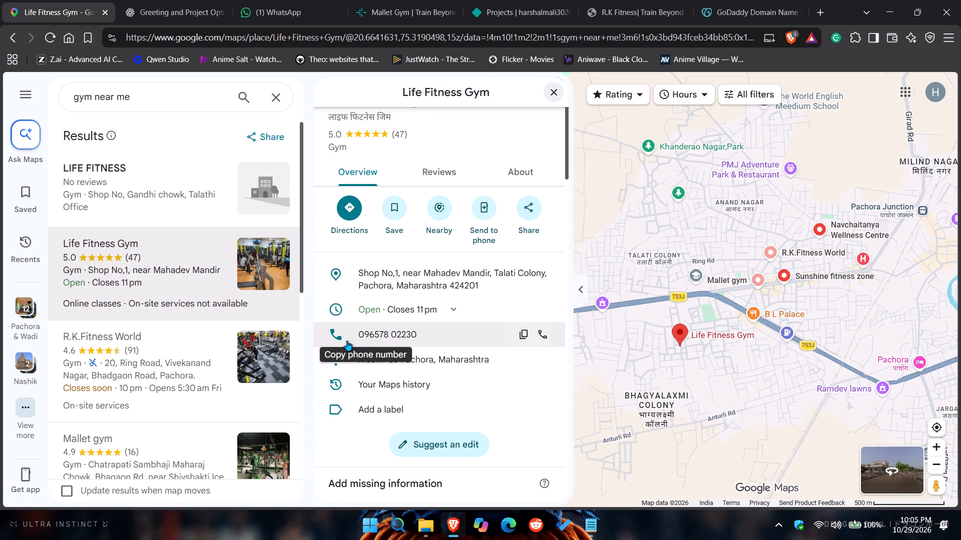
scroll(154, 338, "down", 3)
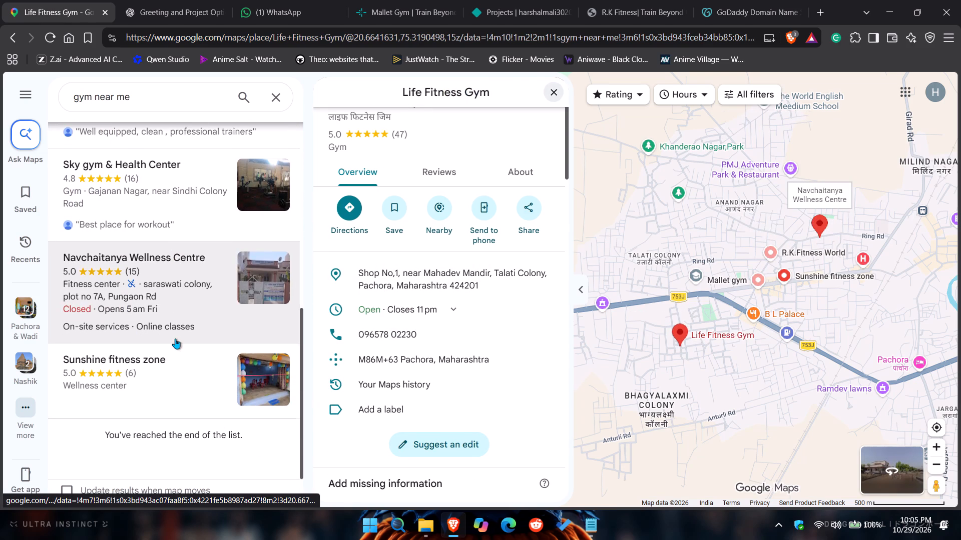
scroll(175, 338, "up", 7)
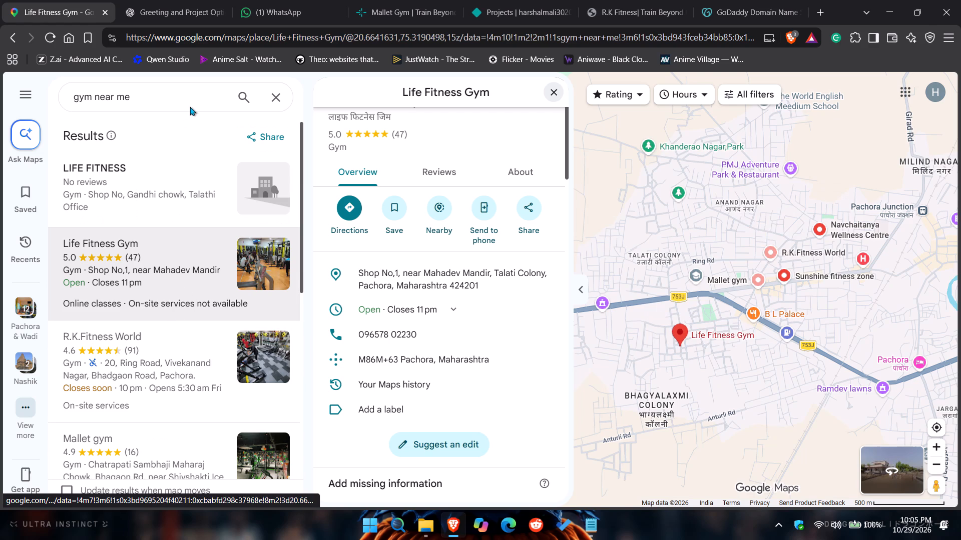
Replace the map search with "best gym near kk wagh polytech" and choose the suggested place KK Wagh Polytechnic, Agra - Mumbai Road.
left_click_drag(191, 102, 44, 100)
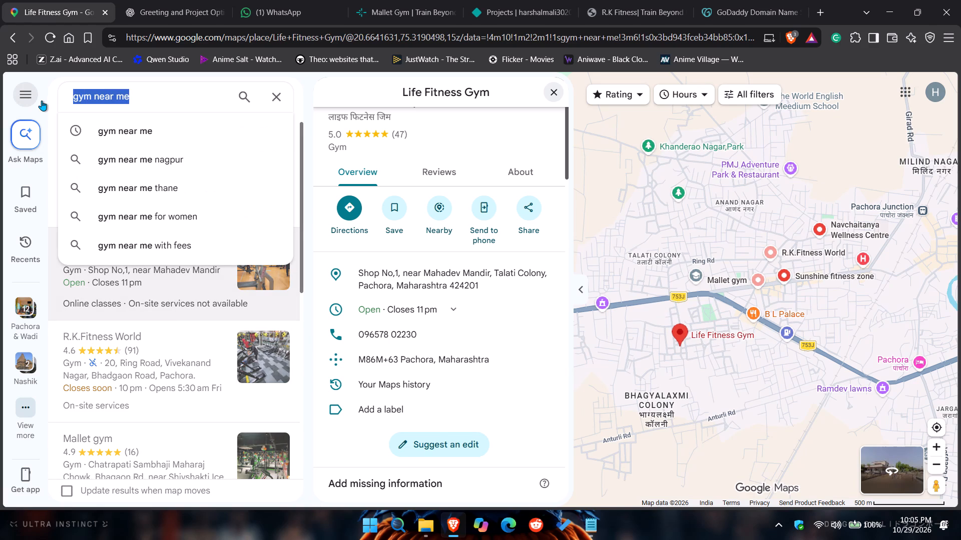
key("BackSpace")
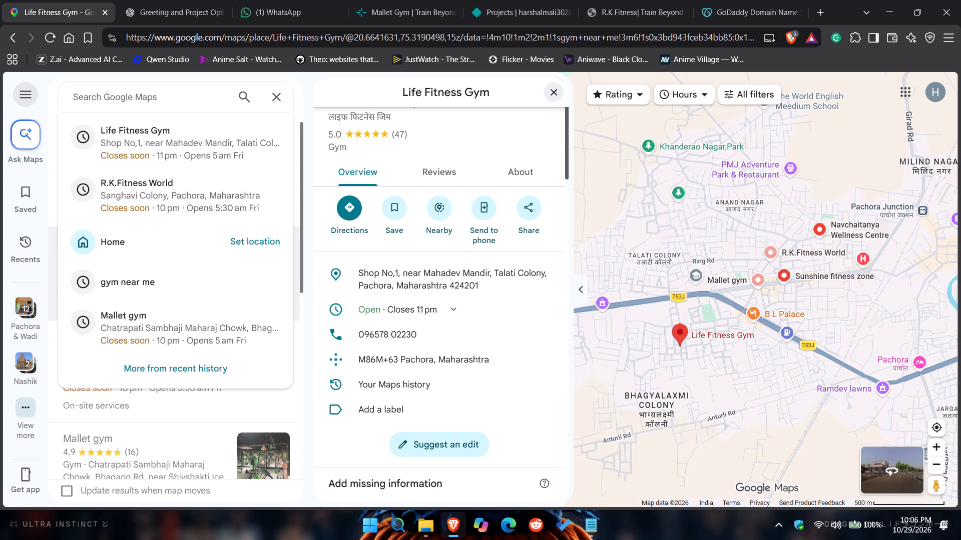
type("best")
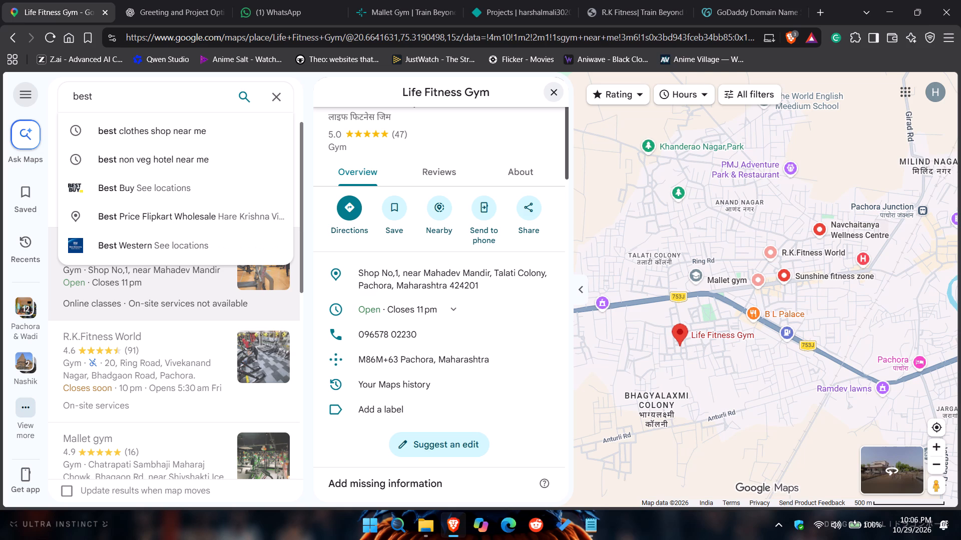
key("space")
type("gym")
key("space")
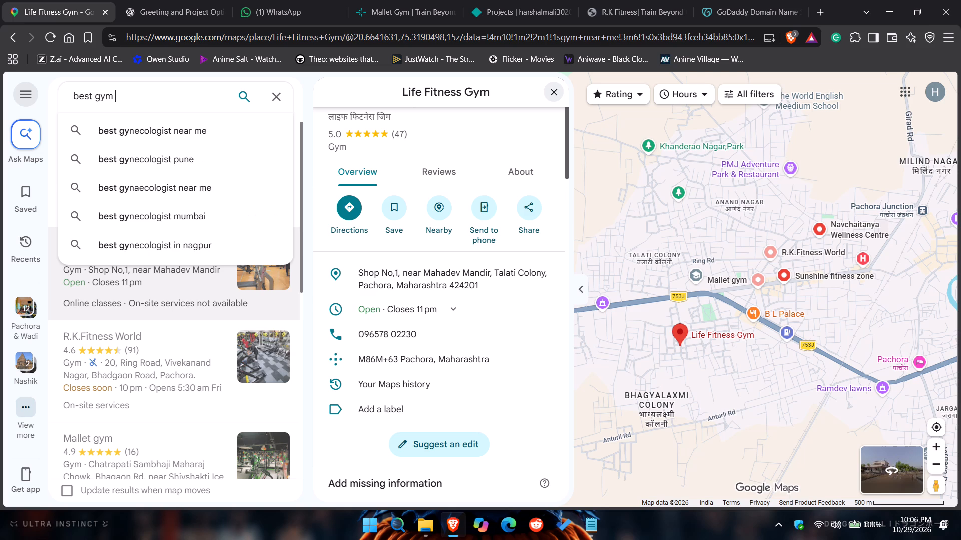
type("near")
key("space")
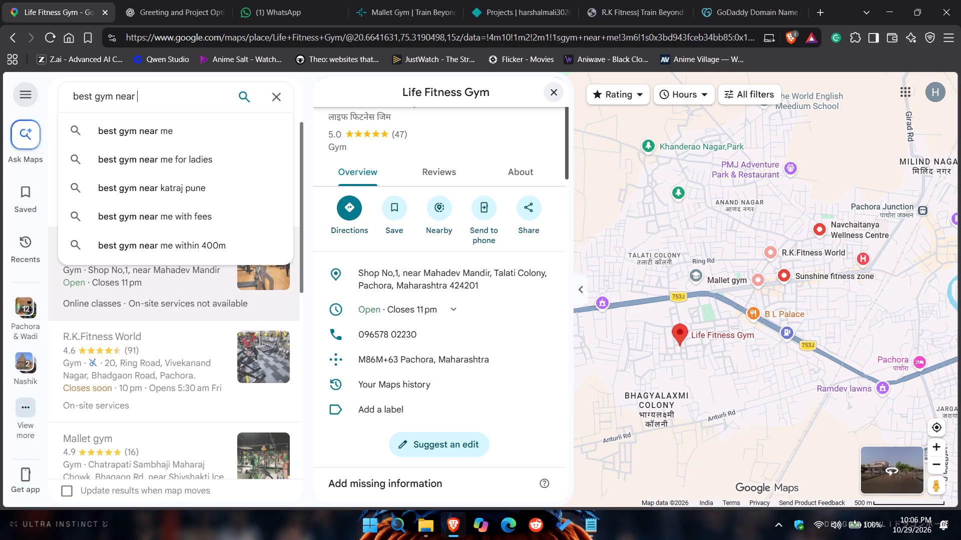
type("kk")
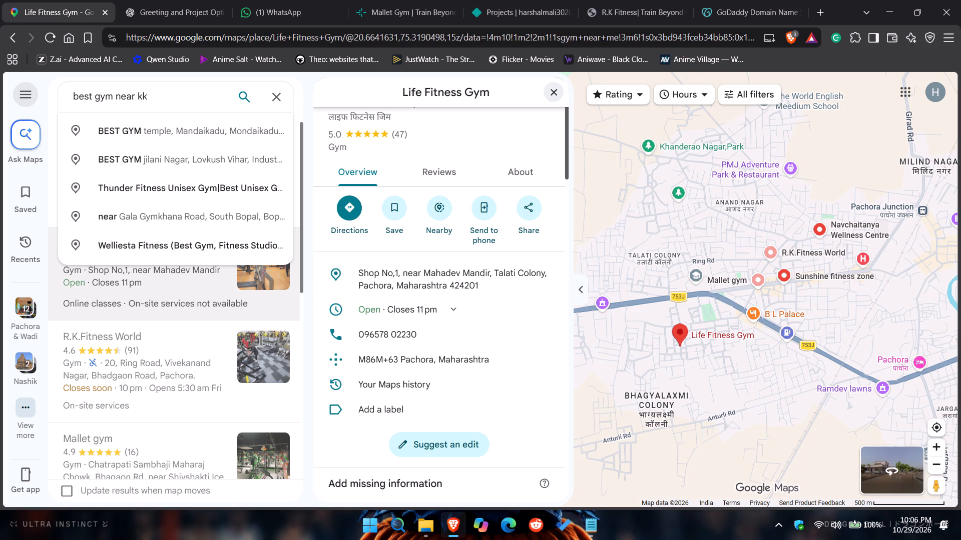
key("space")
type("wa")
type("gh")
key("space")
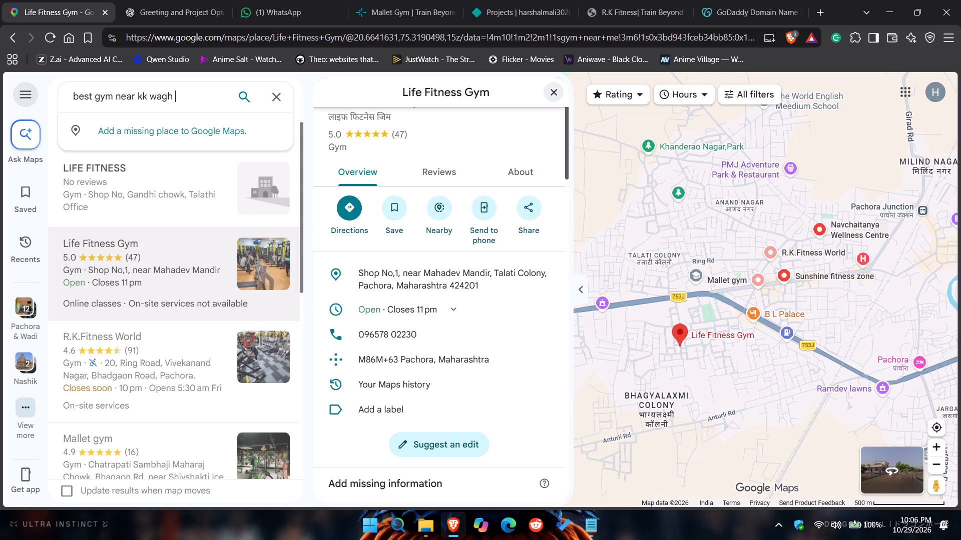
type("poly")
type("tec")
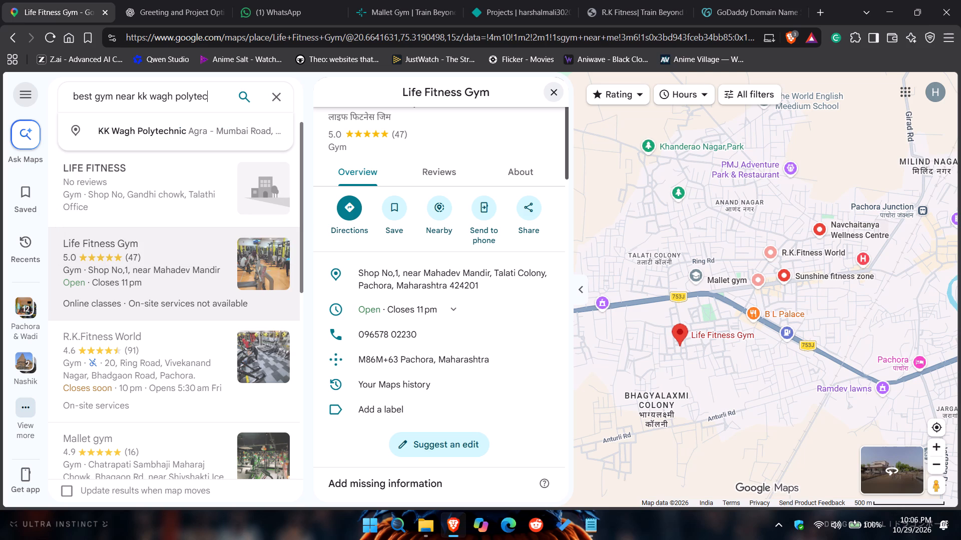
key("h")
left_click(126, 137)
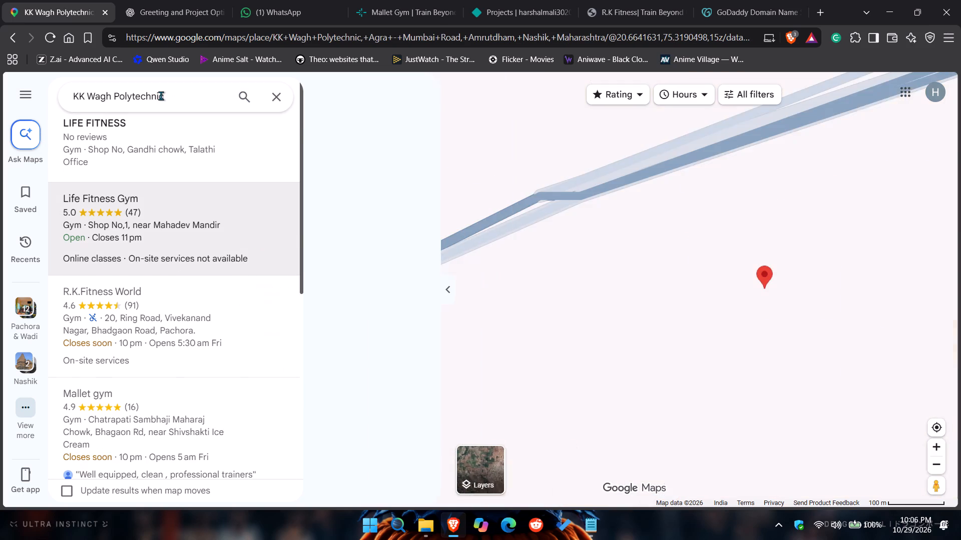
Search the map for "KK Wagh Polytechnic near best gym".
left_click(186, 99)
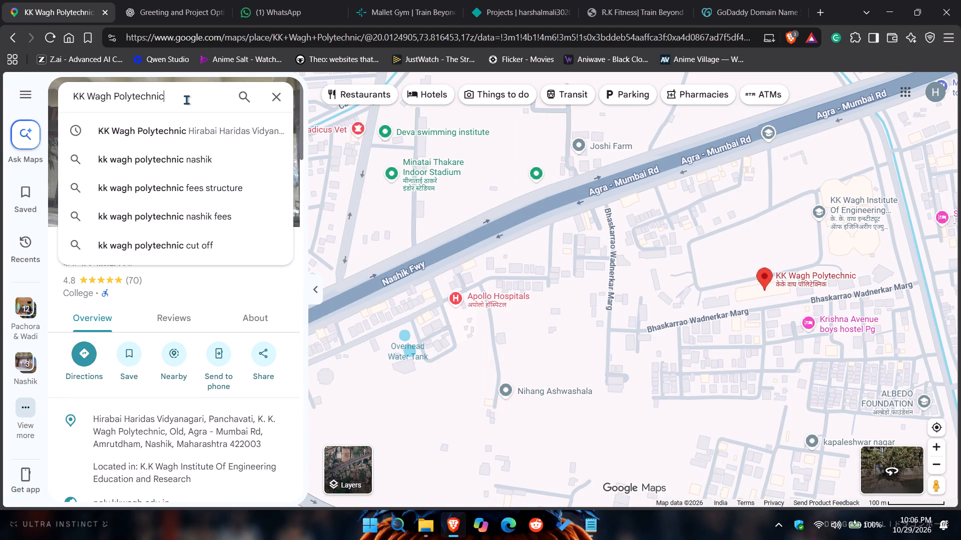
key("space")
type("near")
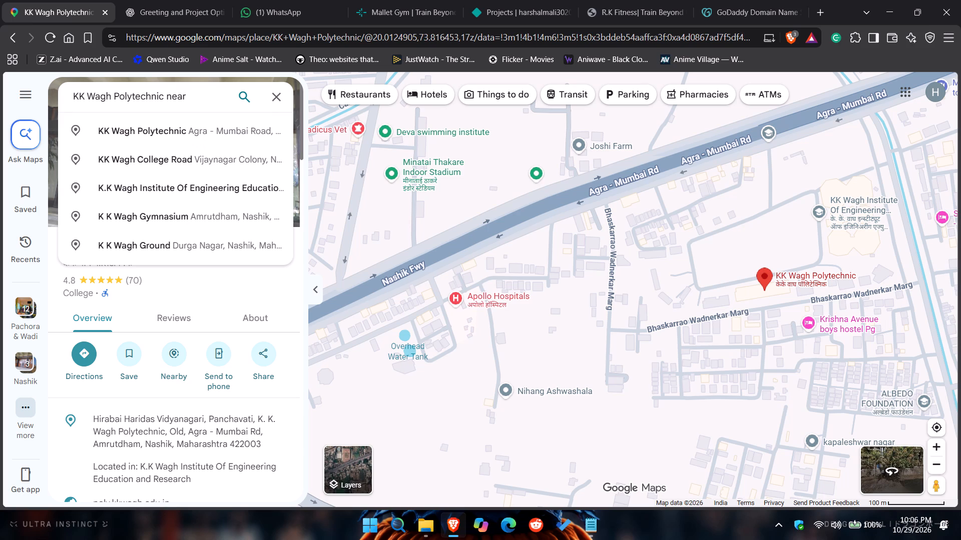
key("space")
type("best")
key("space")
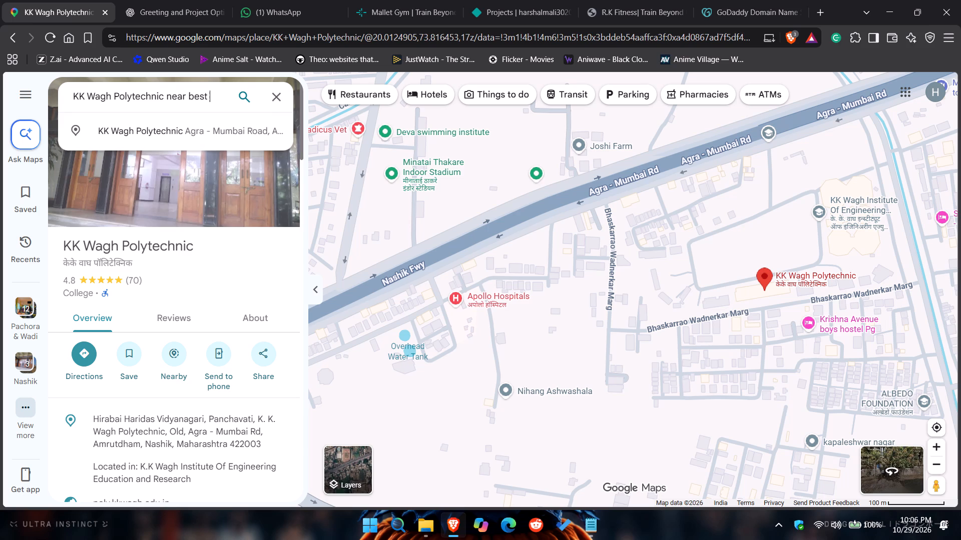
type("gym")
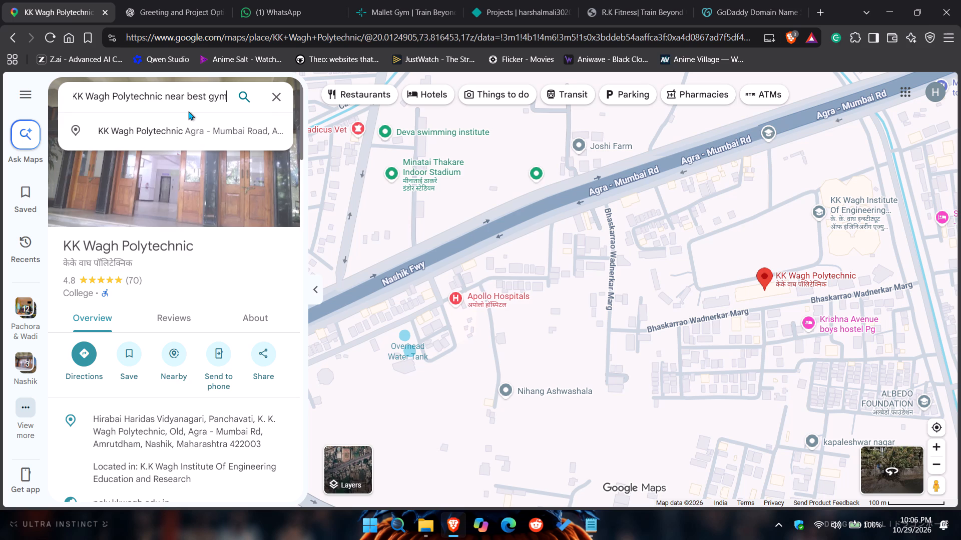
key("Return")
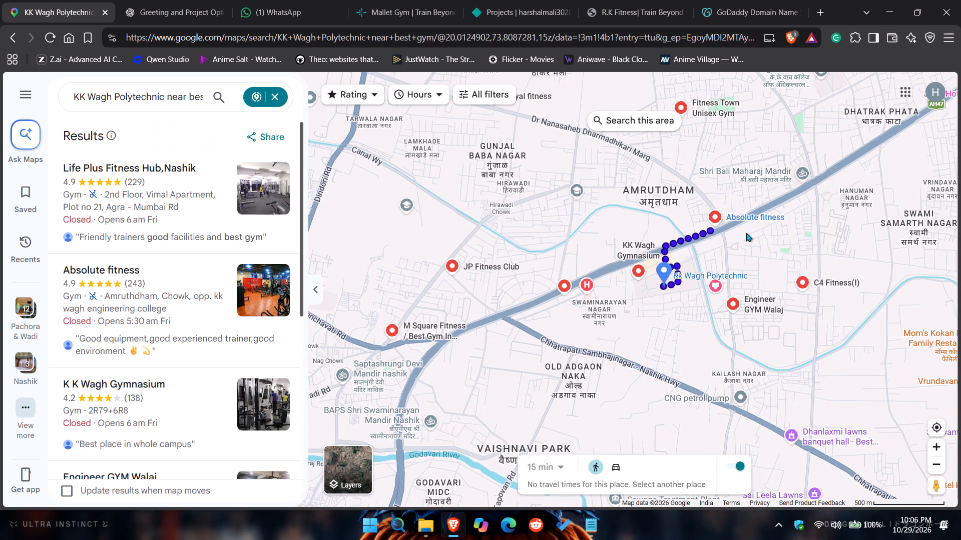
Open the Absolute fitness listing and check its address, opening hours, contact details and missing information.
left_click(717, 220)
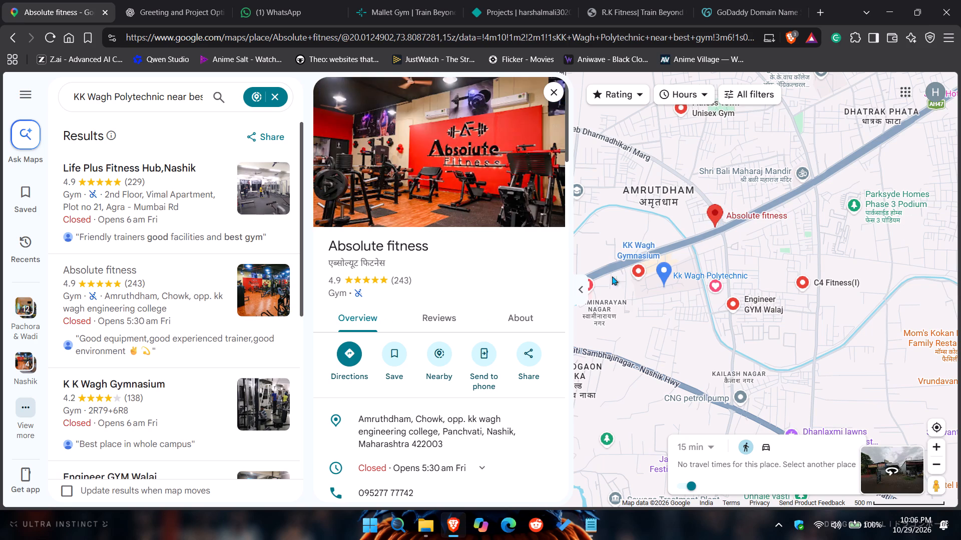
scroll(454, 341, "down", 2)
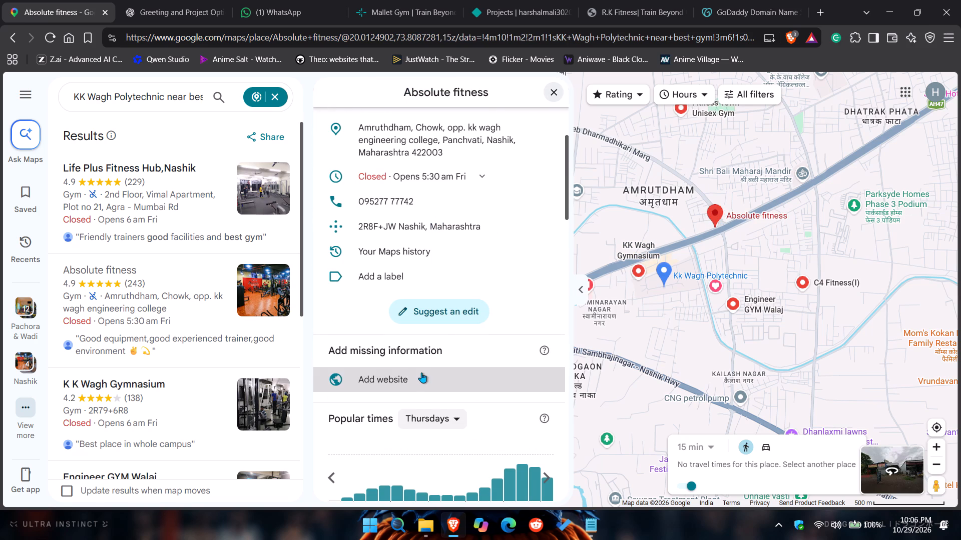
scroll(436, 343, "up", 2)
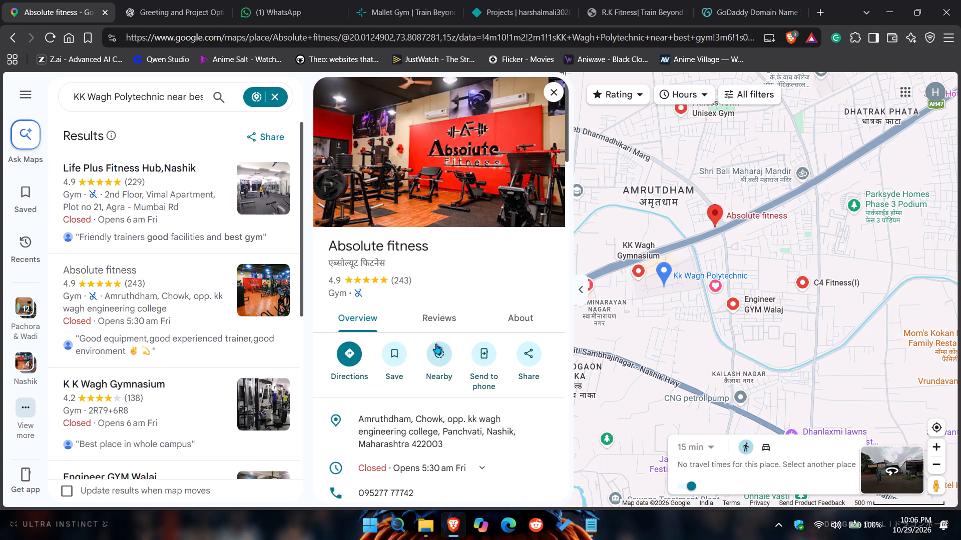
scroll(436, 343, "down", 1)
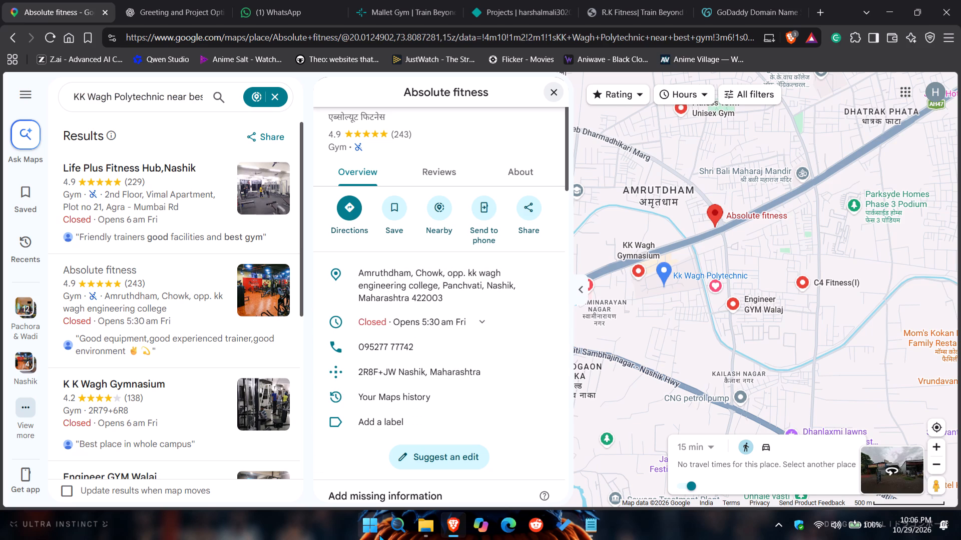
Launch Excel and create a blank workbook.
left_click(402, 522)
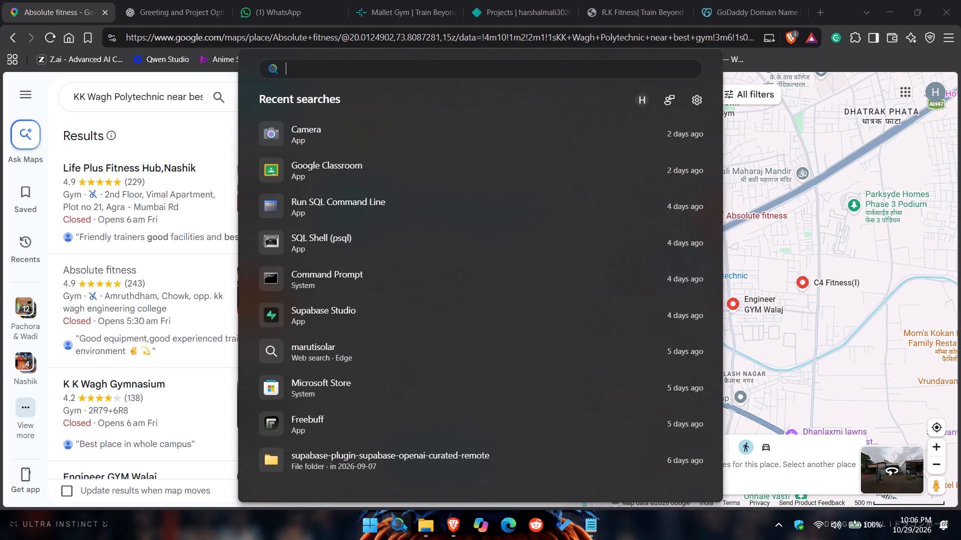
type("ex")
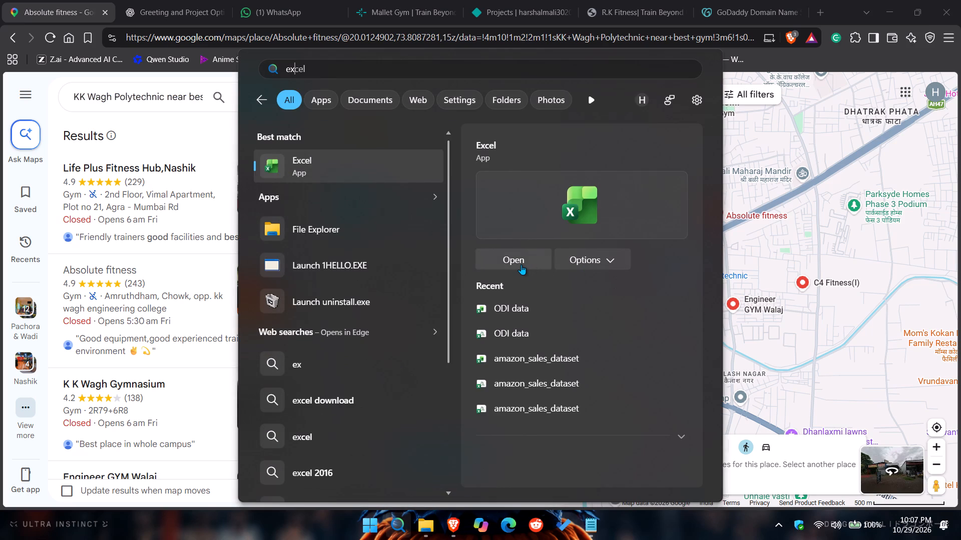
left_click(521, 264)
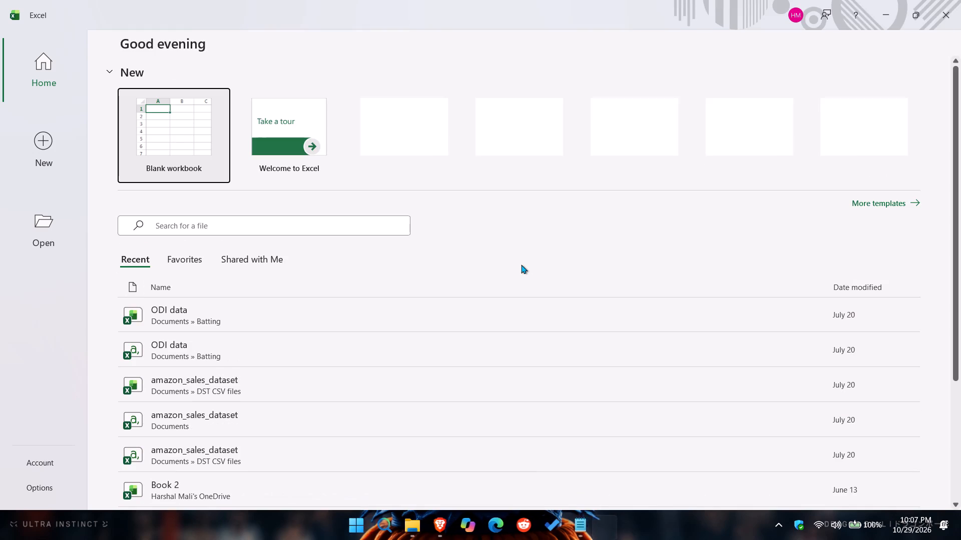
left_click(160, 118)
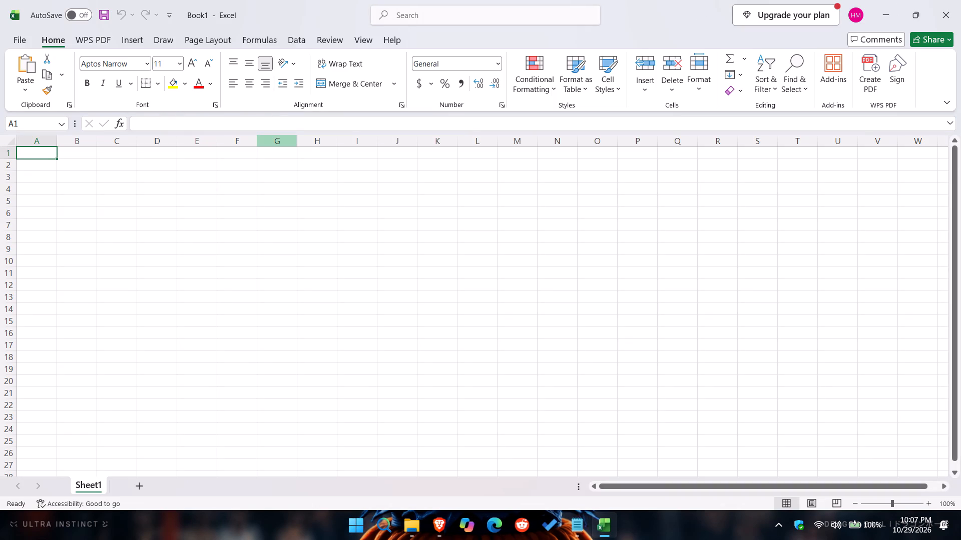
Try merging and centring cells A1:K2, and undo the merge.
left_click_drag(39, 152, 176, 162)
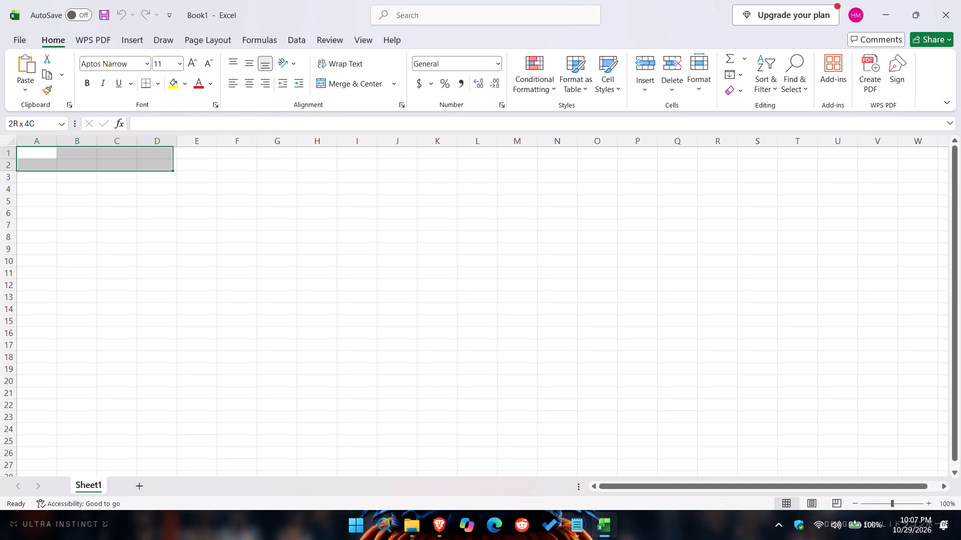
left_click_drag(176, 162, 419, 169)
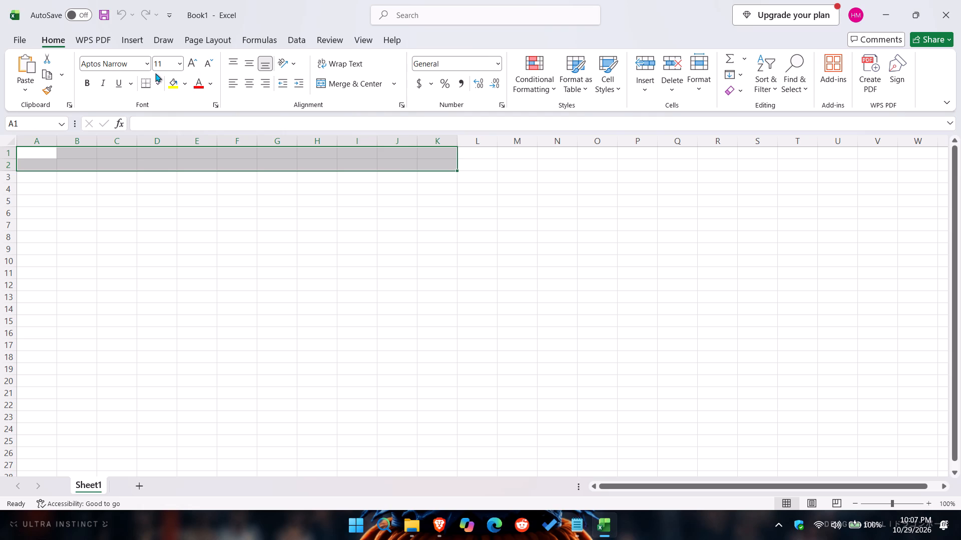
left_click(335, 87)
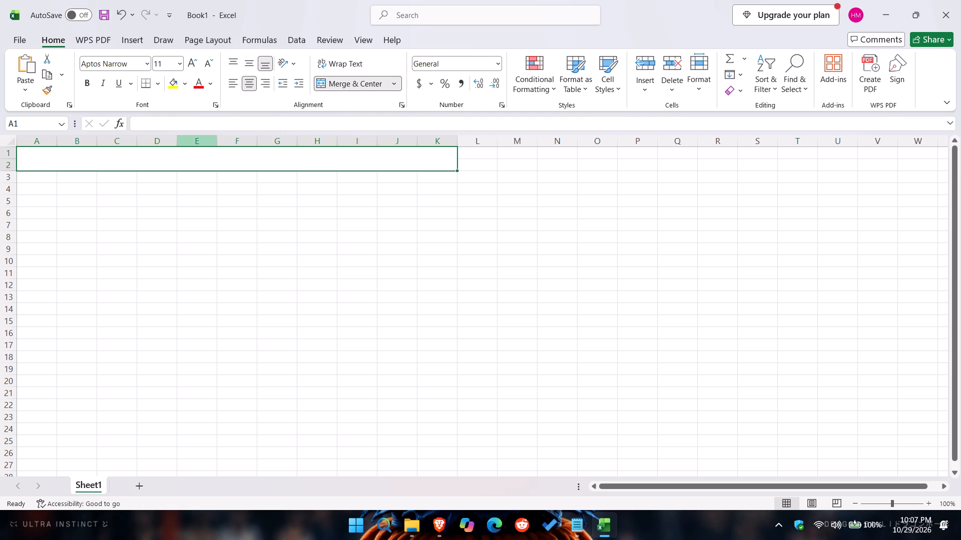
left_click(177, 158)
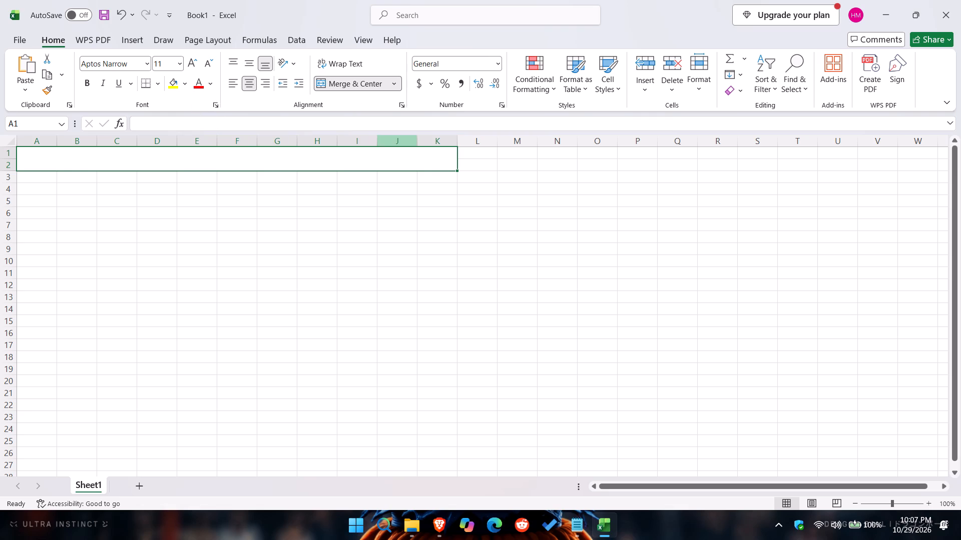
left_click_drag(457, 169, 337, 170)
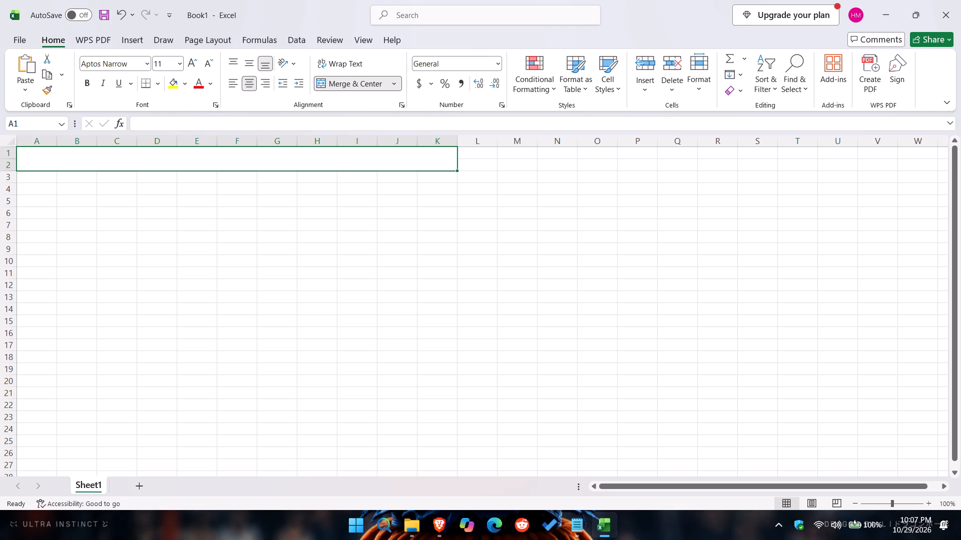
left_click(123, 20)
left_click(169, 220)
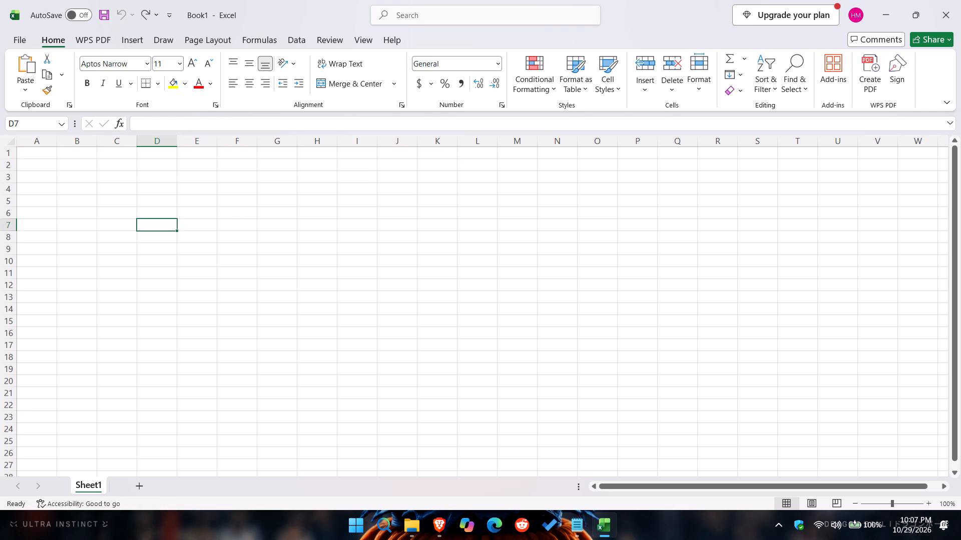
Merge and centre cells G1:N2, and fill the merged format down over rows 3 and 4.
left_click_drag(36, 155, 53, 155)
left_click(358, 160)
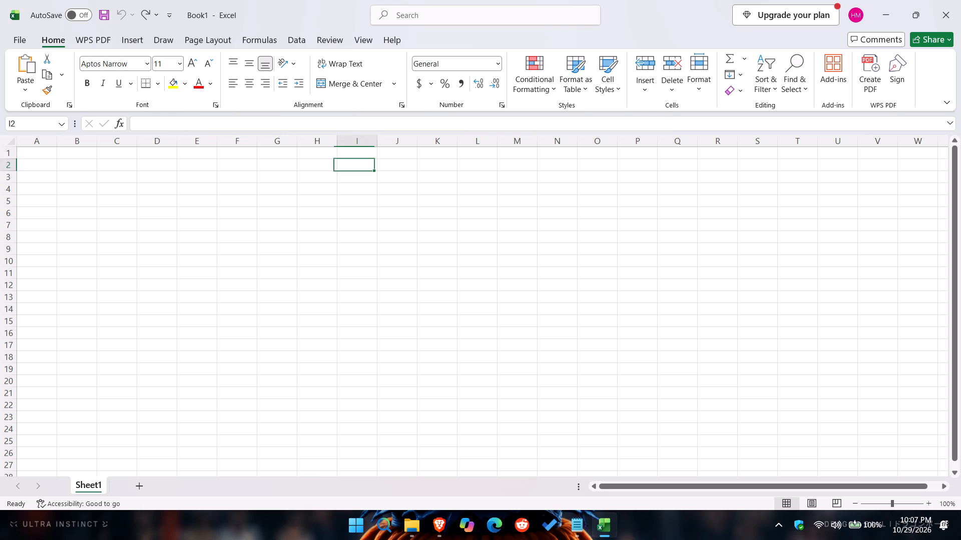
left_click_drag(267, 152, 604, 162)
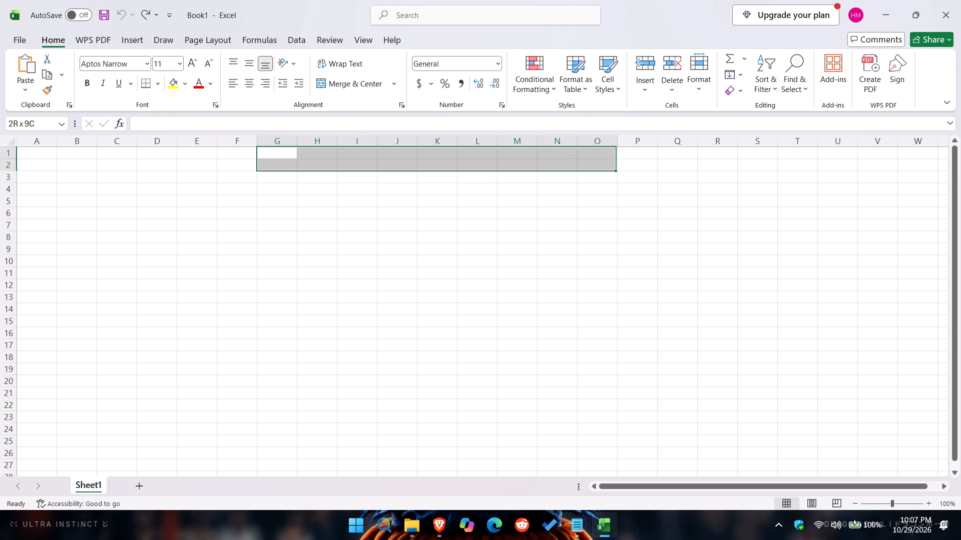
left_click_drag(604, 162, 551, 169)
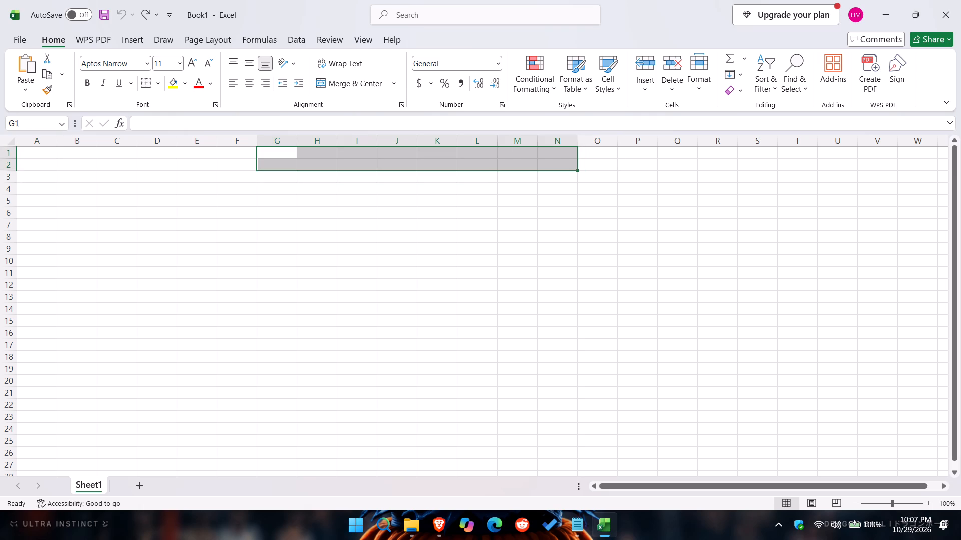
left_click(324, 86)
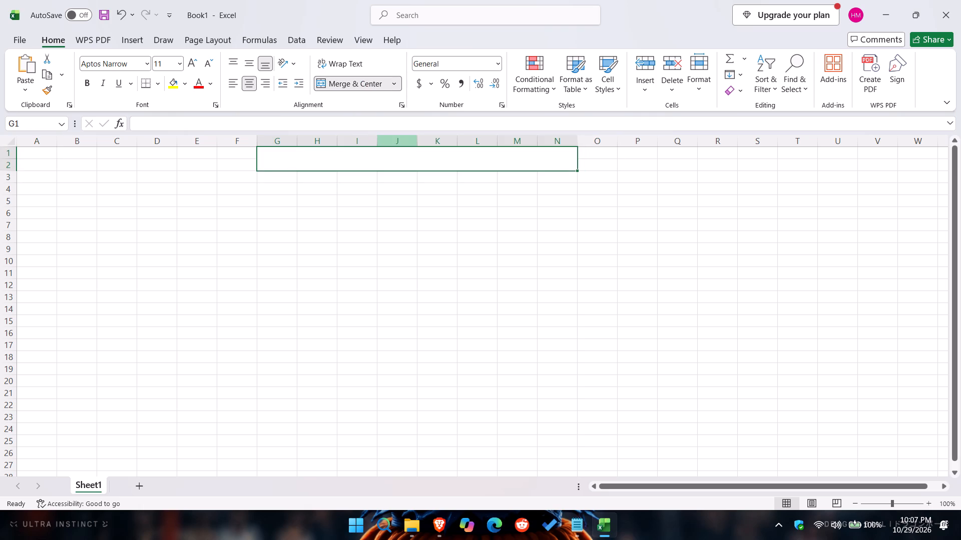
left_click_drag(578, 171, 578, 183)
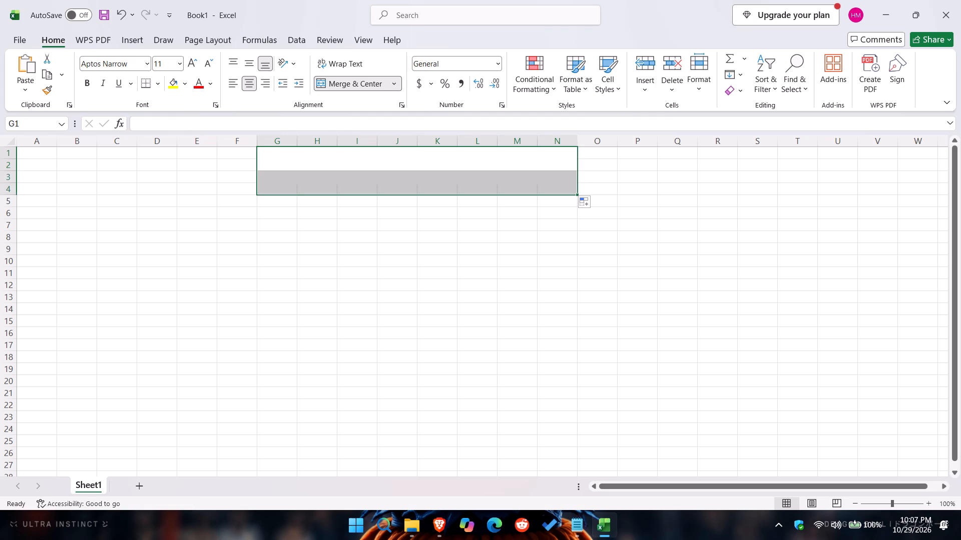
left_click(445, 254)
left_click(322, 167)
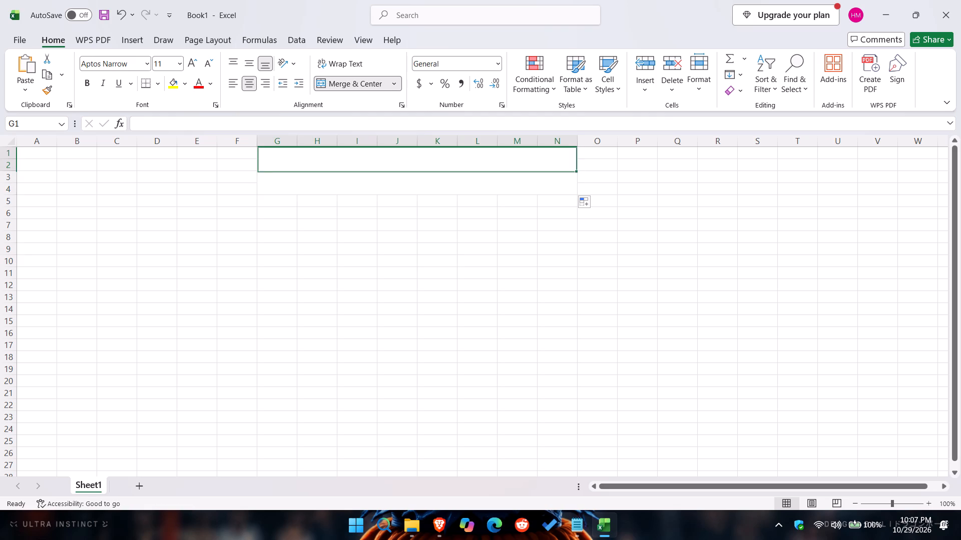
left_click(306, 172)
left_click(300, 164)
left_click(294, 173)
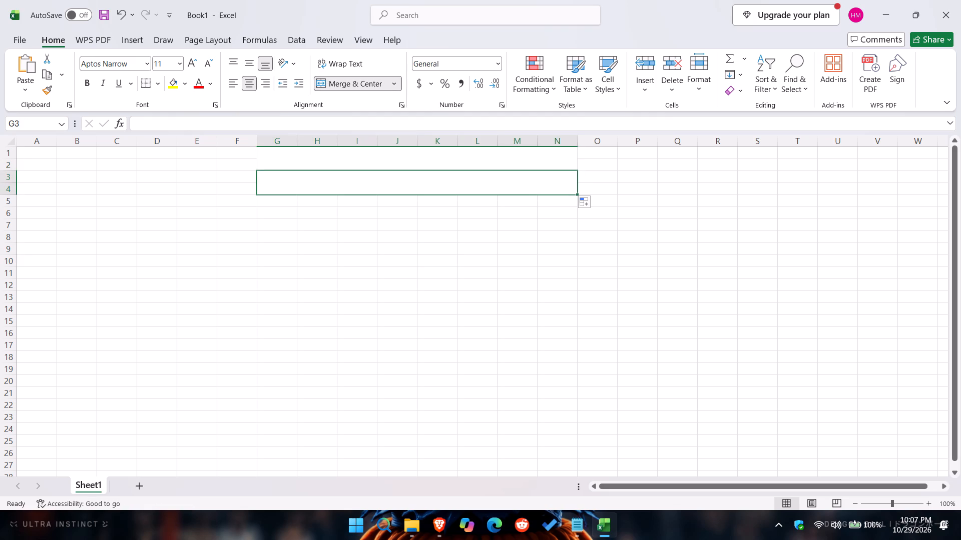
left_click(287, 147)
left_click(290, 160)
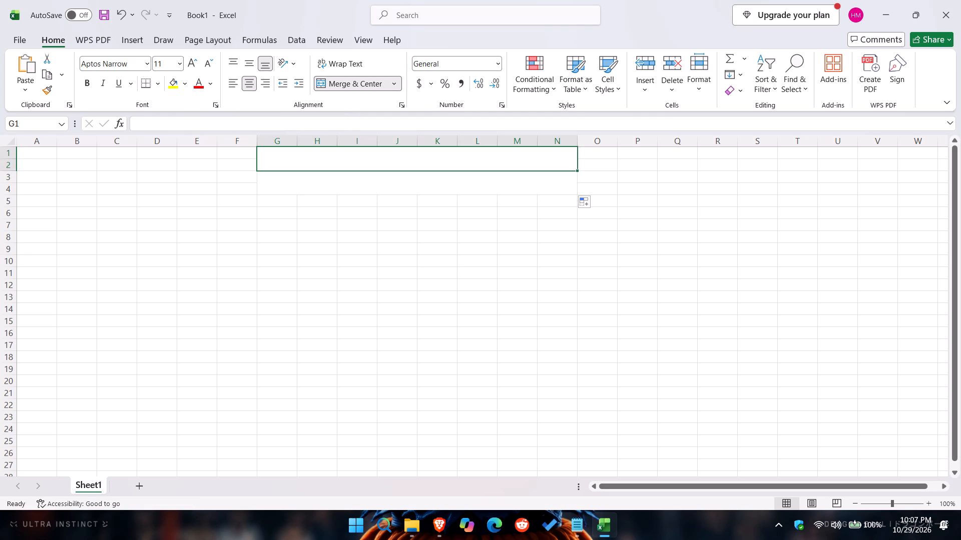
Unmerge the two blocks in G1:N4 and merge and centre the whole range as one cell.
left_click_drag(276, 157, 318, 187)
left_click(354, 85)
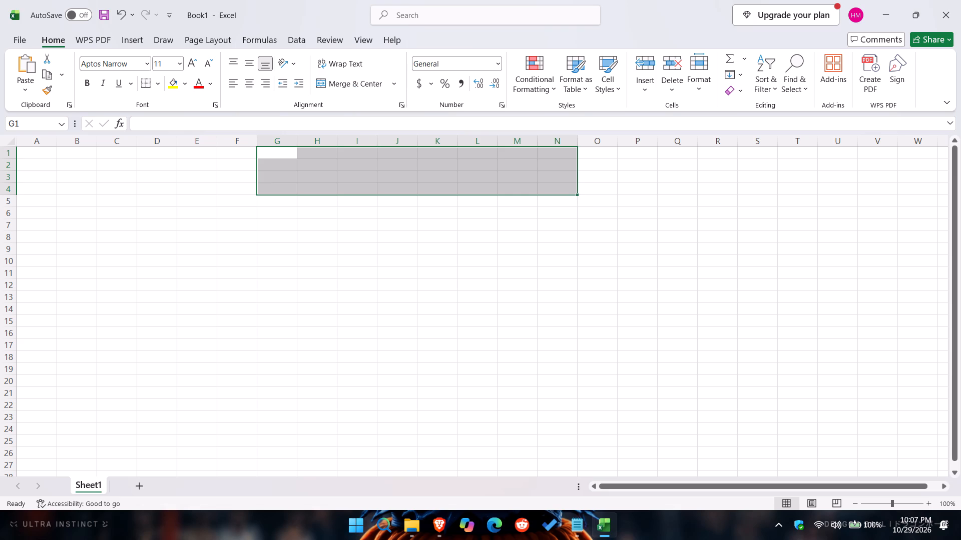
left_click(347, 84)
left_click(314, 239)
left_click(318, 171)
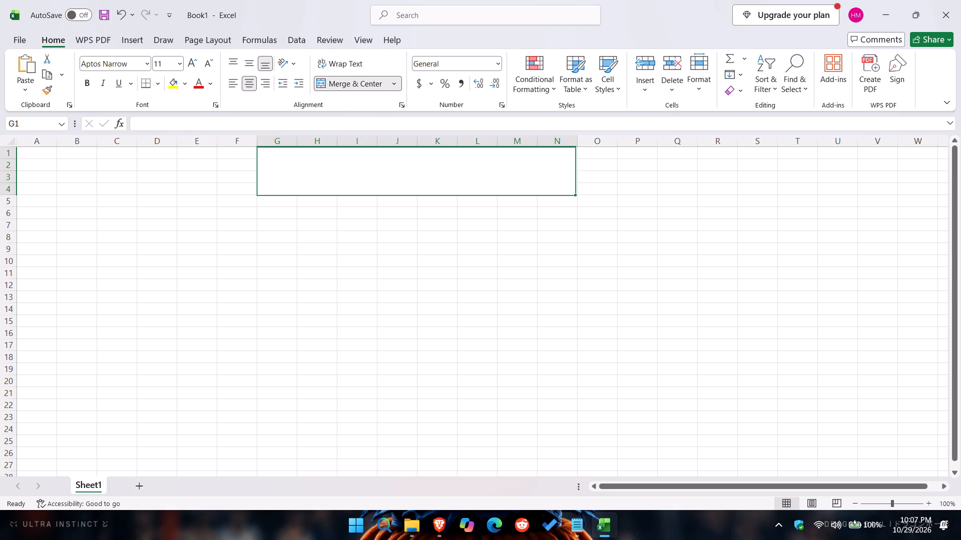
Set the merged cell's font to Arial Black at size 22.
left_click(147, 62)
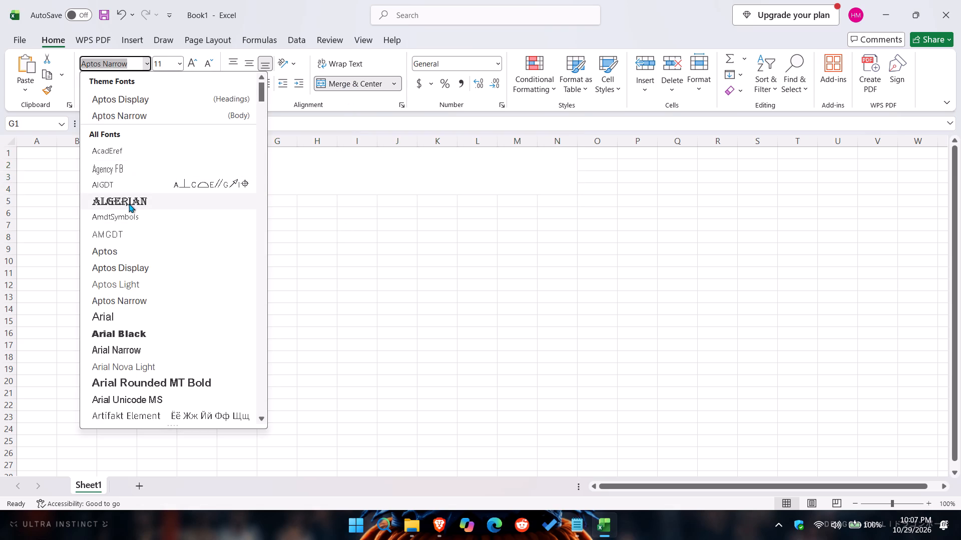
left_click(118, 331)
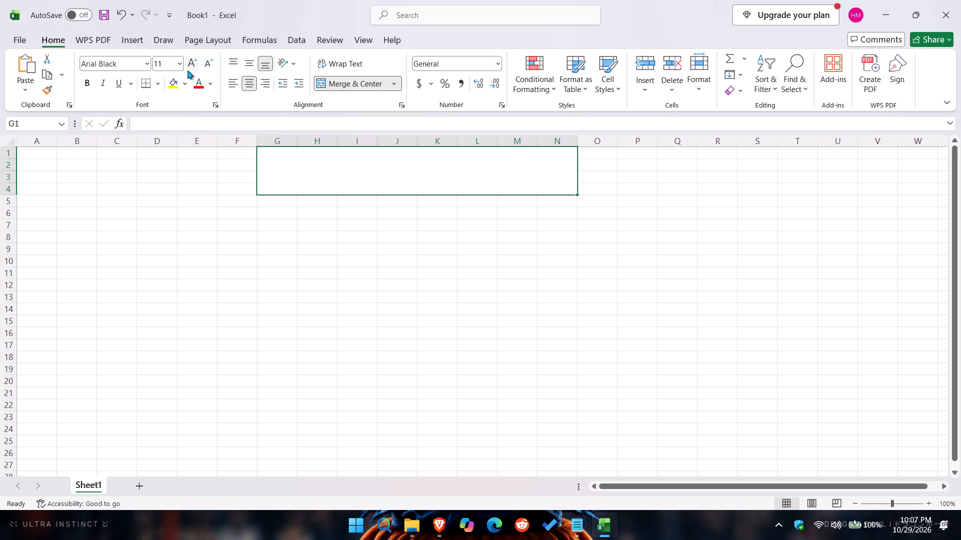
triple_click(189, 64)
left_click(189, 64)
double_click(189, 64)
Enter the heading "Client Details" in the merged cell G1:N4.
left_click(368, 159)
double_click(350, 181)
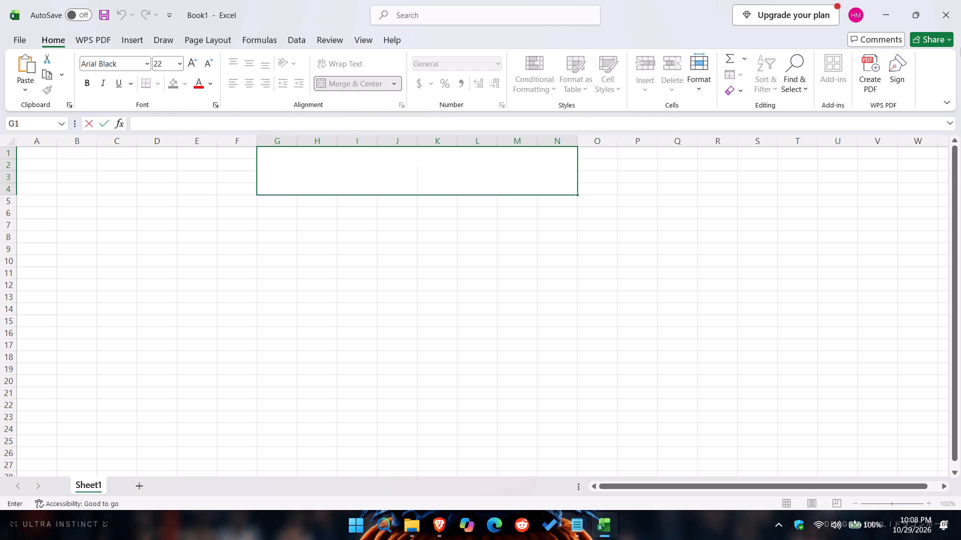
type("Client")
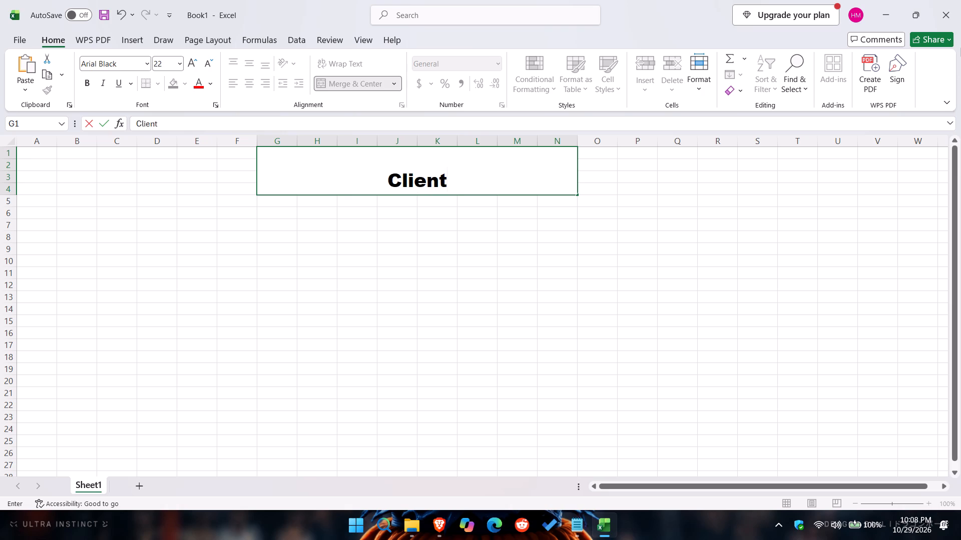
key("space")
key("shift+d")
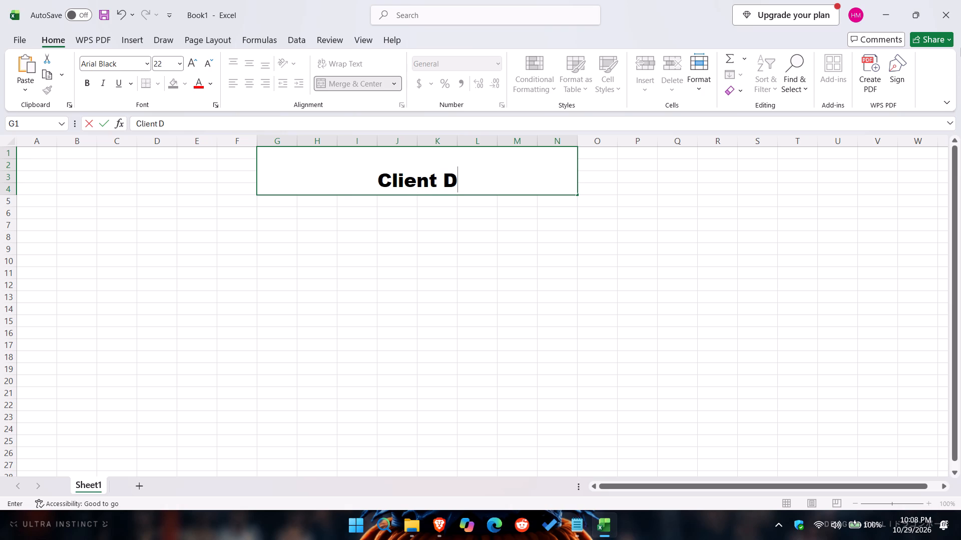
type("etails")
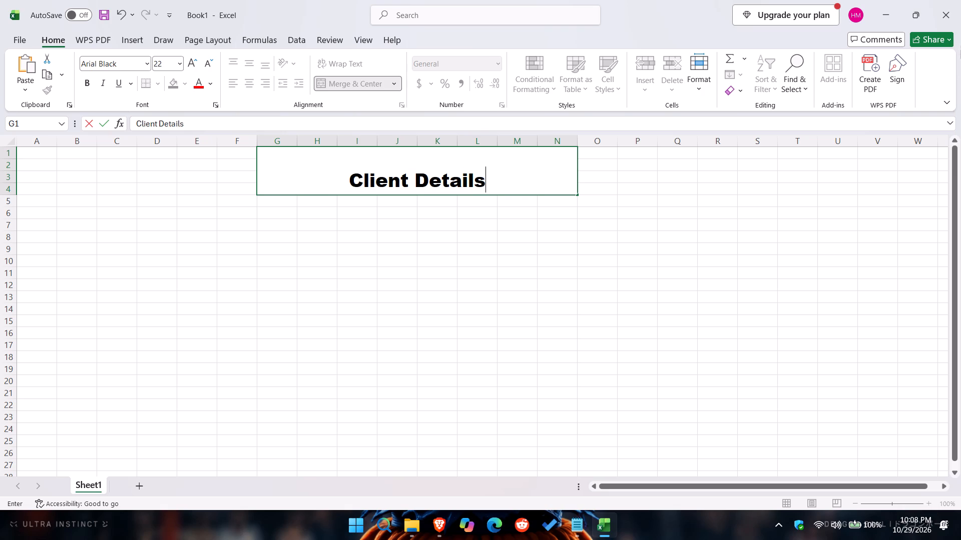
Change the font of the "Client Details" heading text to Arial.
left_click_drag(502, 185, 338, 187)
left_click(149, 65)
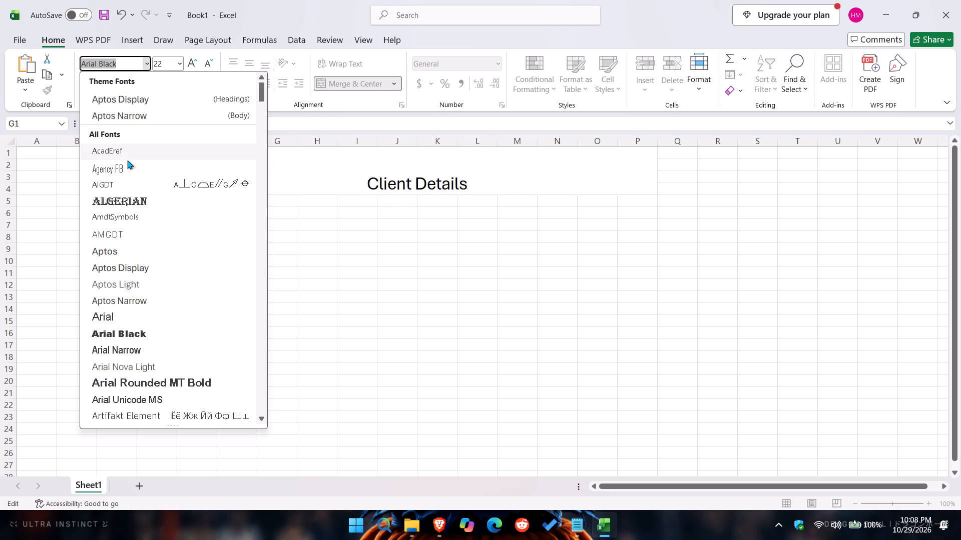
left_click(113, 313)
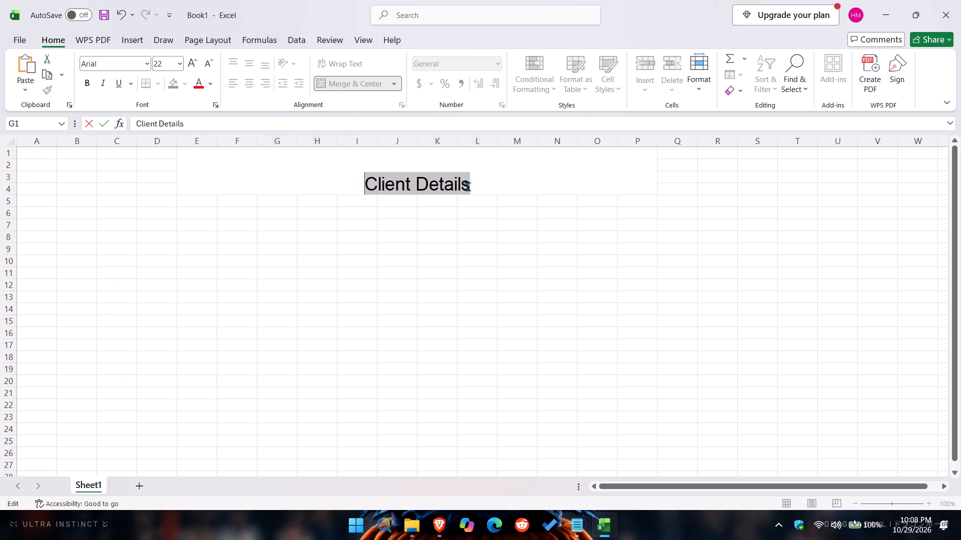
Enlarge the "Client Details" heading text to size 36 and finish editing the cell.
left_click(483, 193)
left_click_drag(355, 184, 491, 185)
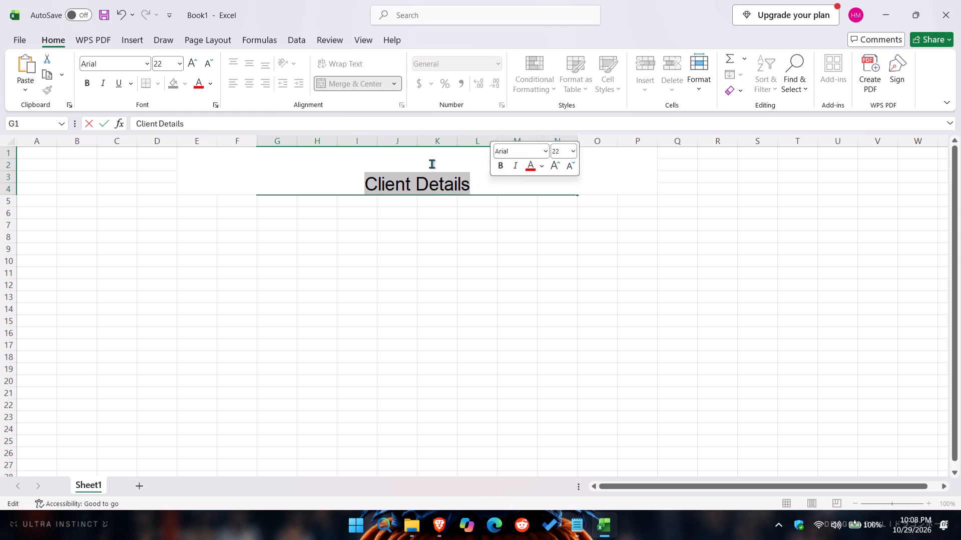
triple_click(195, 61)
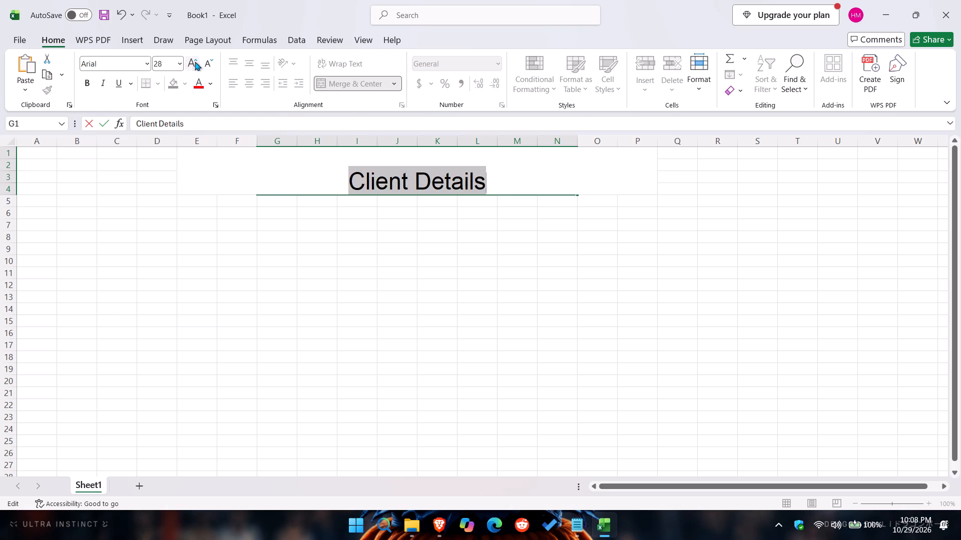
triple_click(195, 61)
left_click(207, 61)
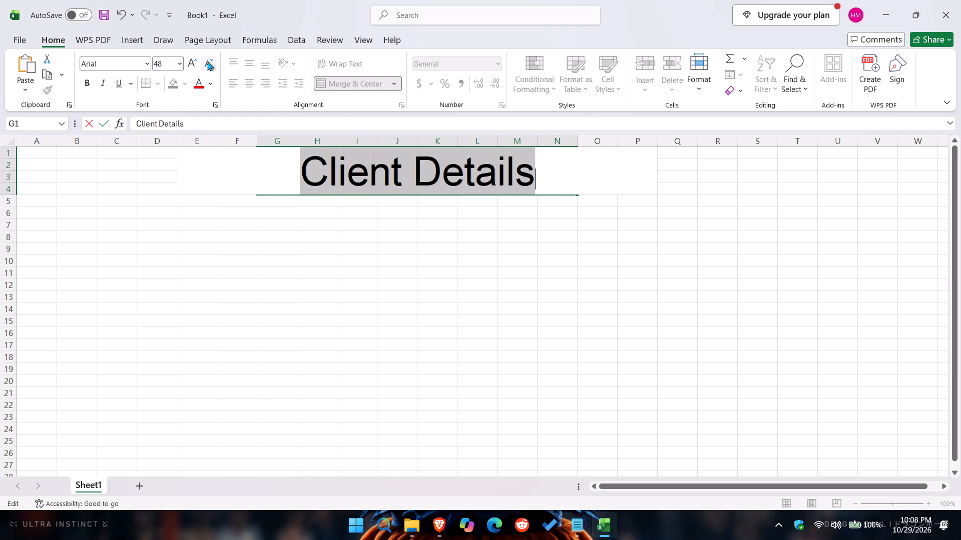
left_click(207, 61)
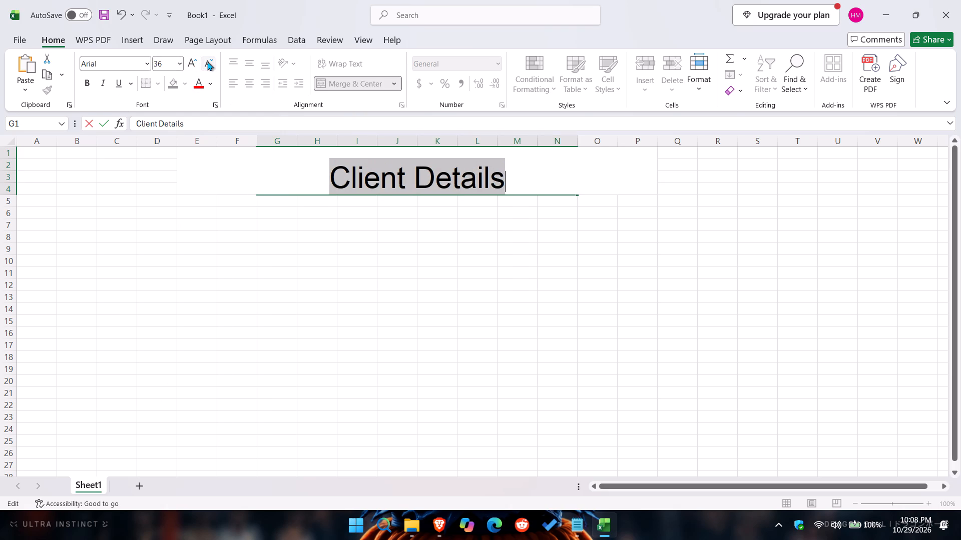
left_click(243, 191)
left_click(276, 174)
left_click(272, 160)
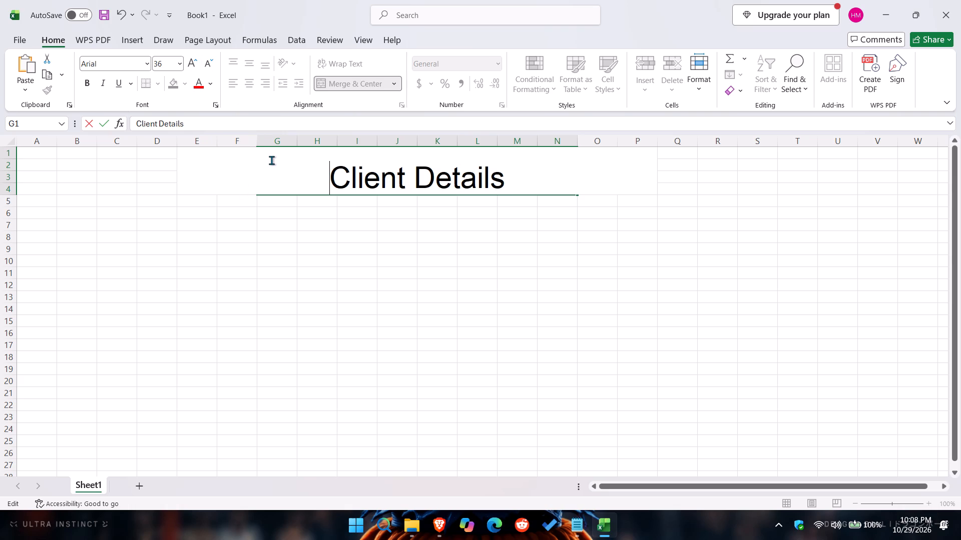
double_click(255, 161)
left_click(268, 177)
triple_click(196, 169)
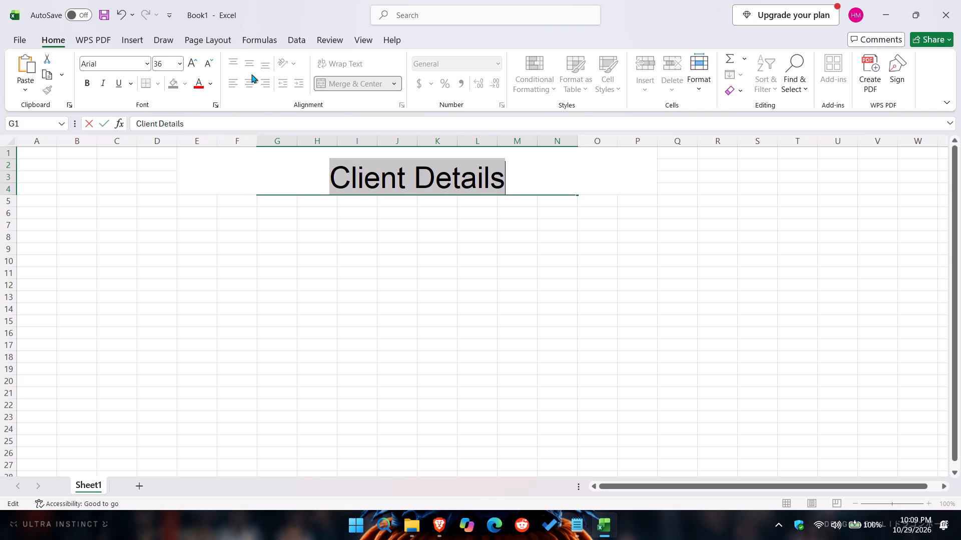
left_click(227, 191)
left_click(202, 240)
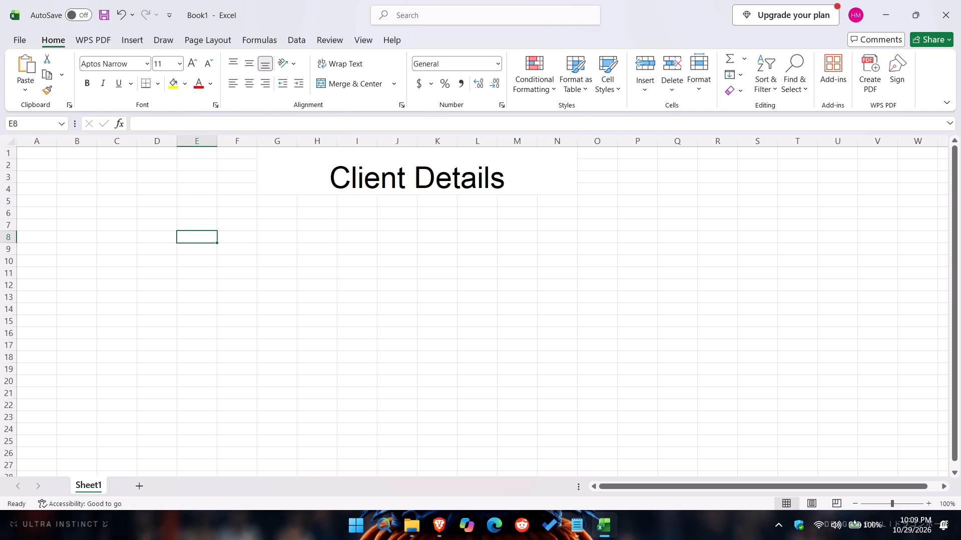
Fill the merged "Client Details" heading cell with the light grey theme colour.
left_click(275, 177)
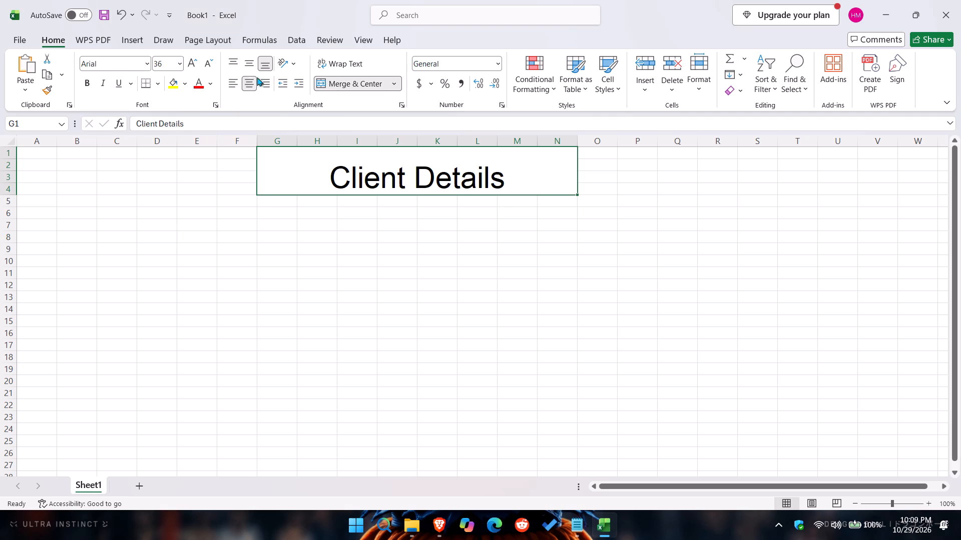
left_click(187, 84)
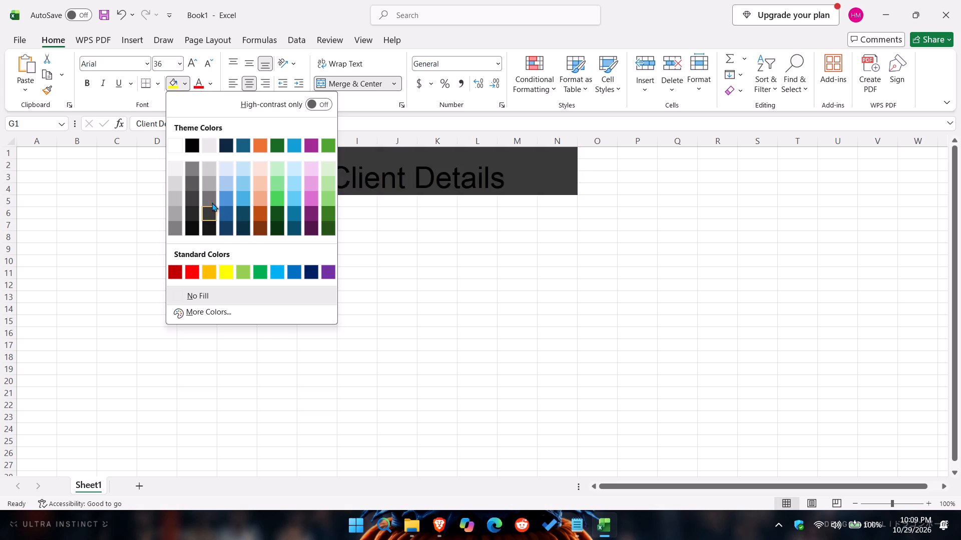
left_click(212, 171)
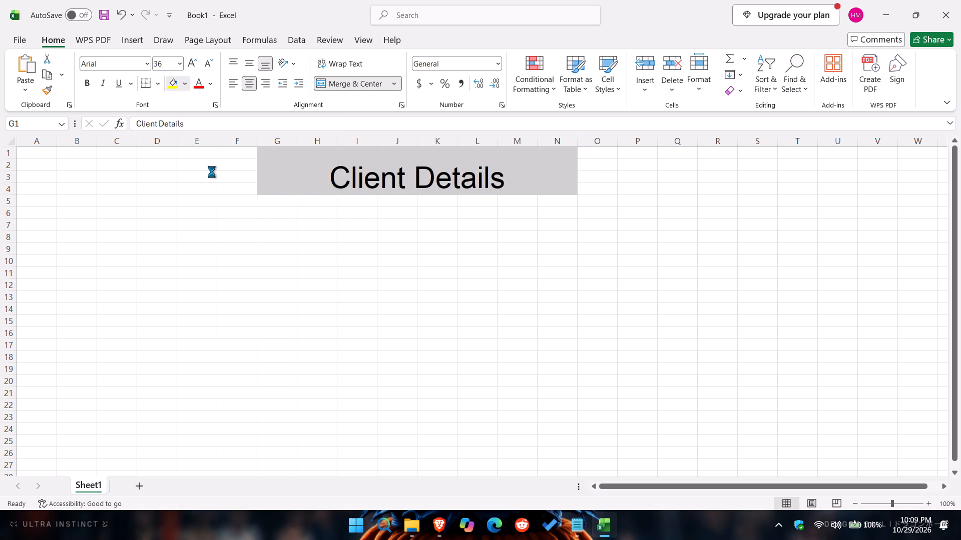
Set the font colour of the whole "Client Details" text to the darkest near-black shade of the black theme colour.
left_click(317, 176)
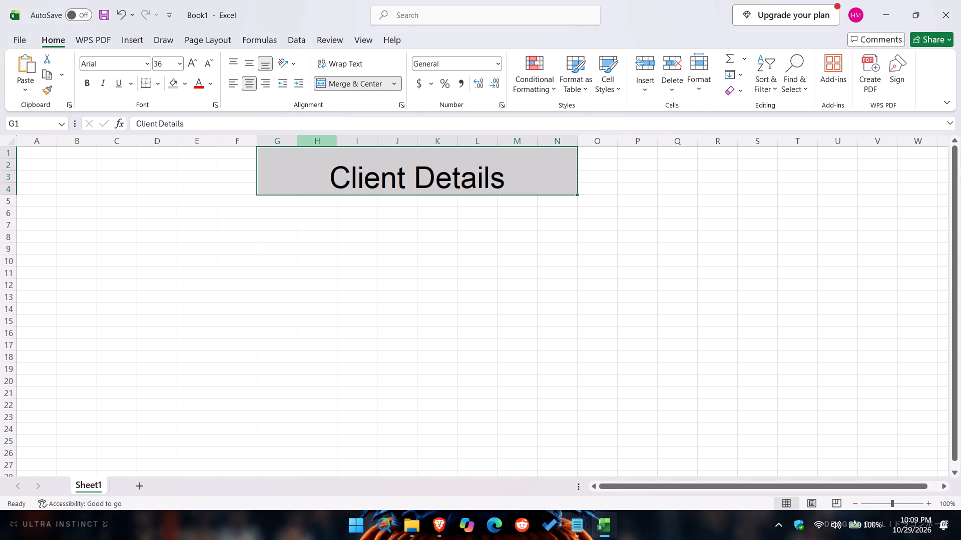
double_click(380, 175)
left_click_drag(506, 182, 345, 184)
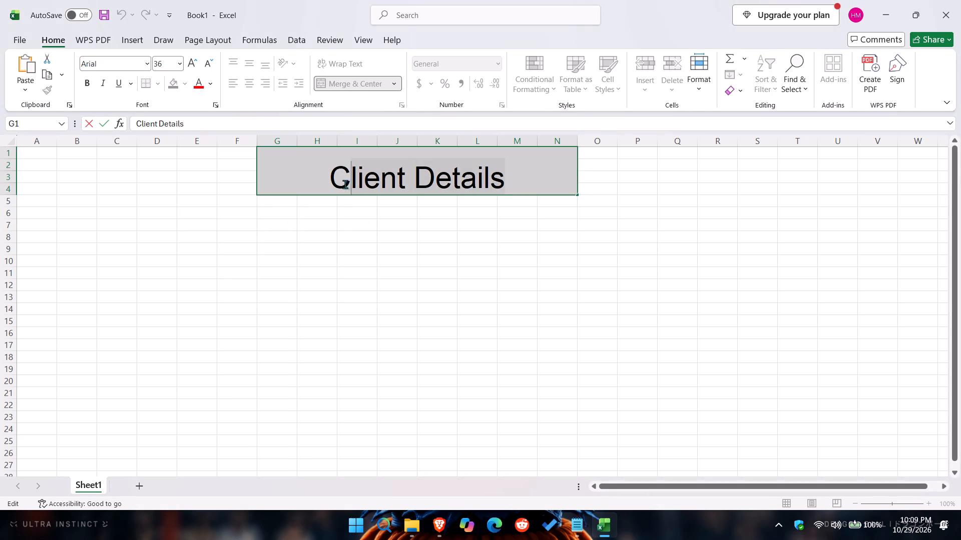
left_click_drag(345, 184, 341, 184)
left_click_drag(341, 184, 337, 184)
left_click_drag(327, 181, 478, 180)
left_click_drag(478, 180, 504, 180)
left_click(206, 83)
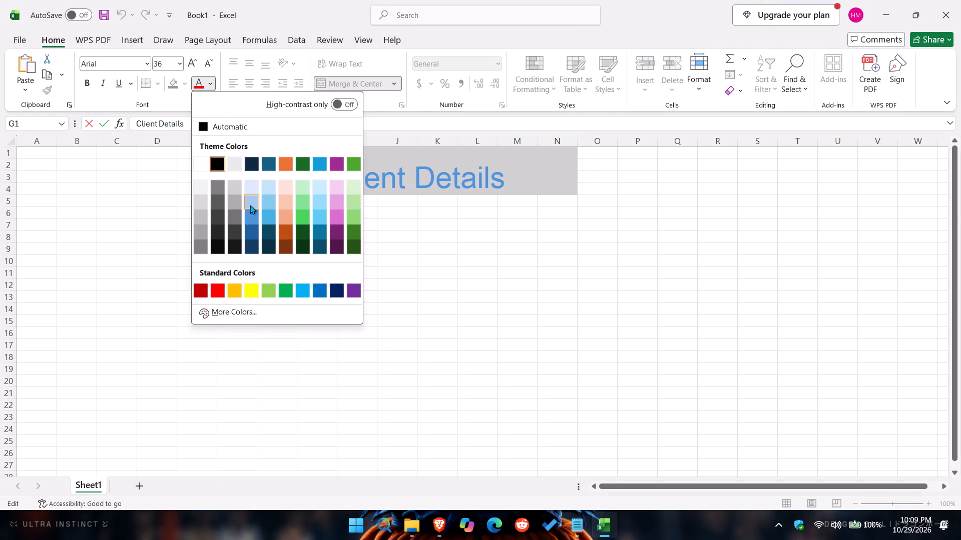
left_click(221, 248)
left_click(399, 214)
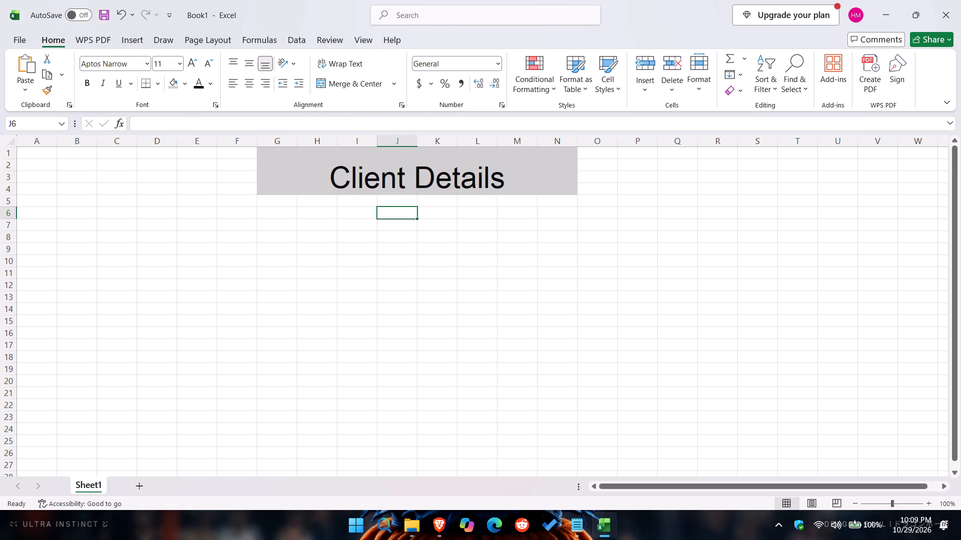
left_click(263, 205)
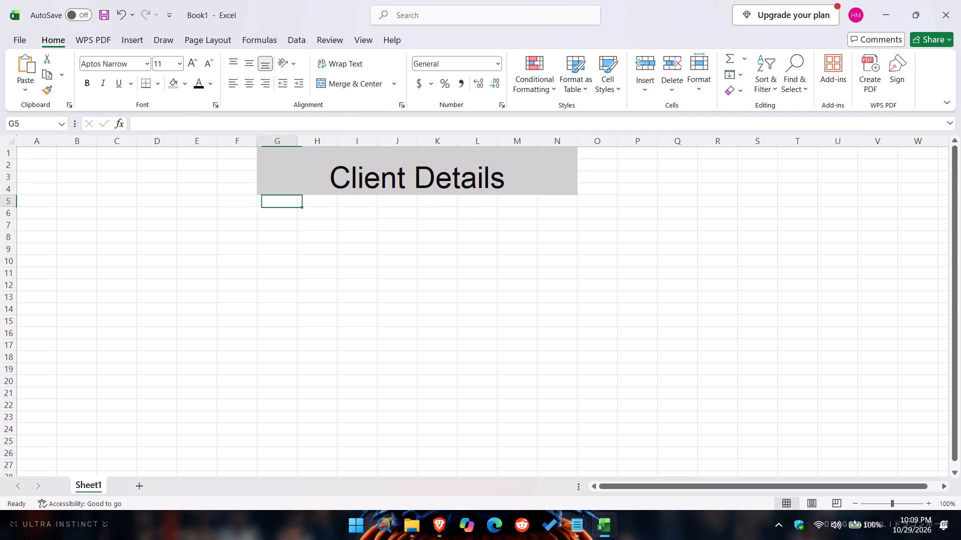
Apply thick outside borders to the merged "Client Details" heading cell.
left_click(283, 163)
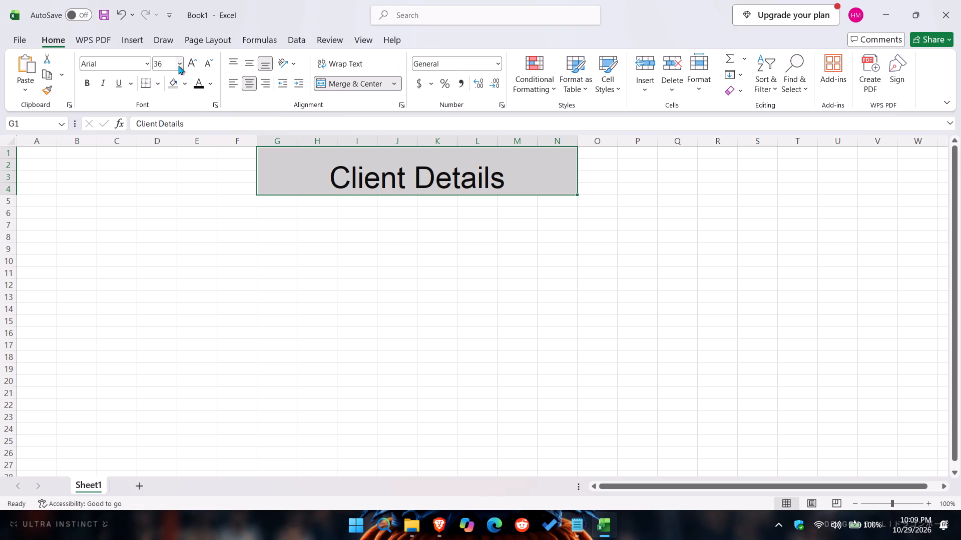
left_click(156, 82)
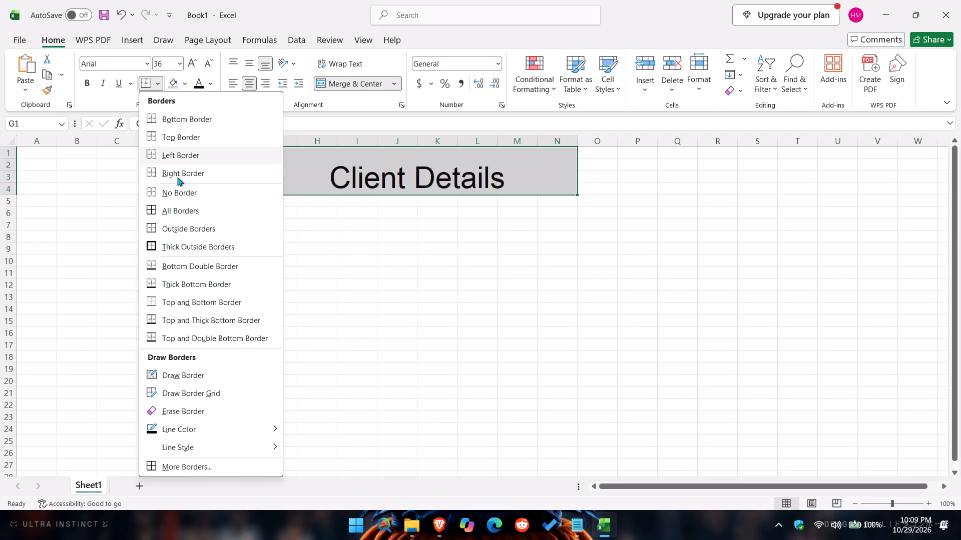
left_click(183, 247)
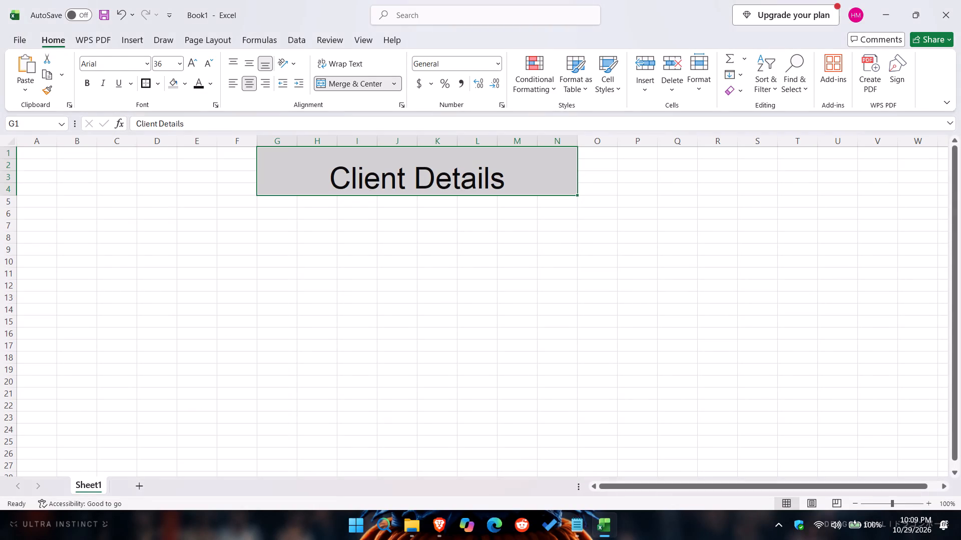
left_click(282, 229)
Apply thick outside borders around cells G5:J6, directly below the heading.
left_click(277, 201)
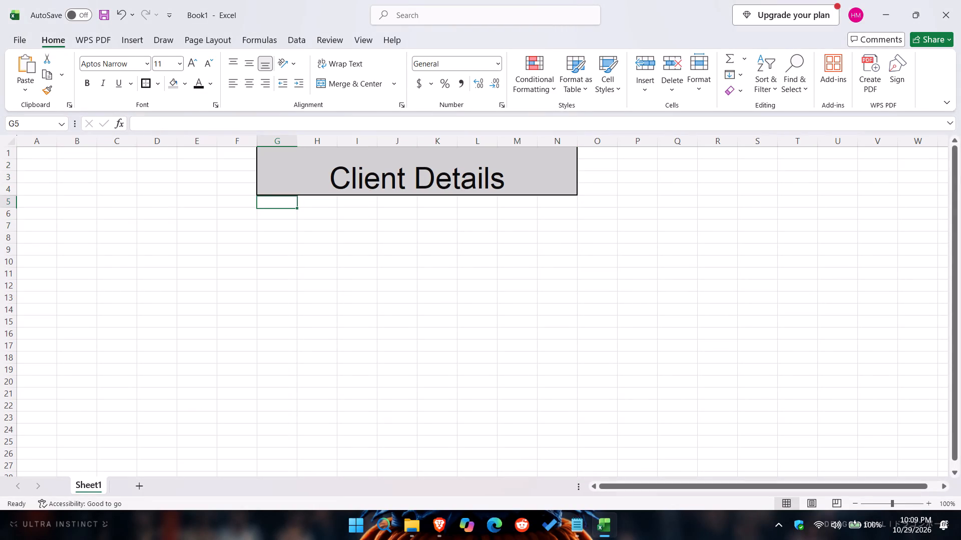
left_click(275, 201)
left_click_drag(275, 200, 275, 200)
left_click_drag(275, 200, 408, 214)
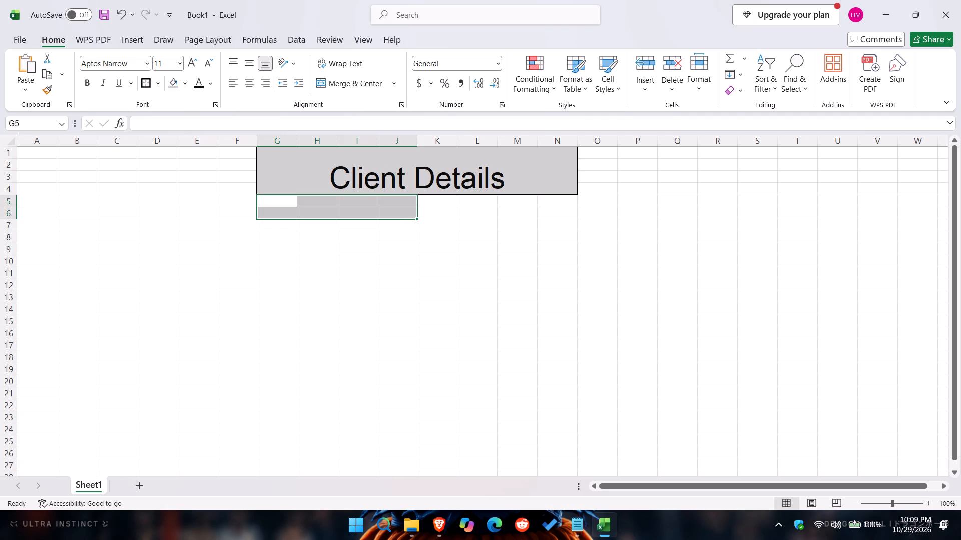
left_click(385, 262)
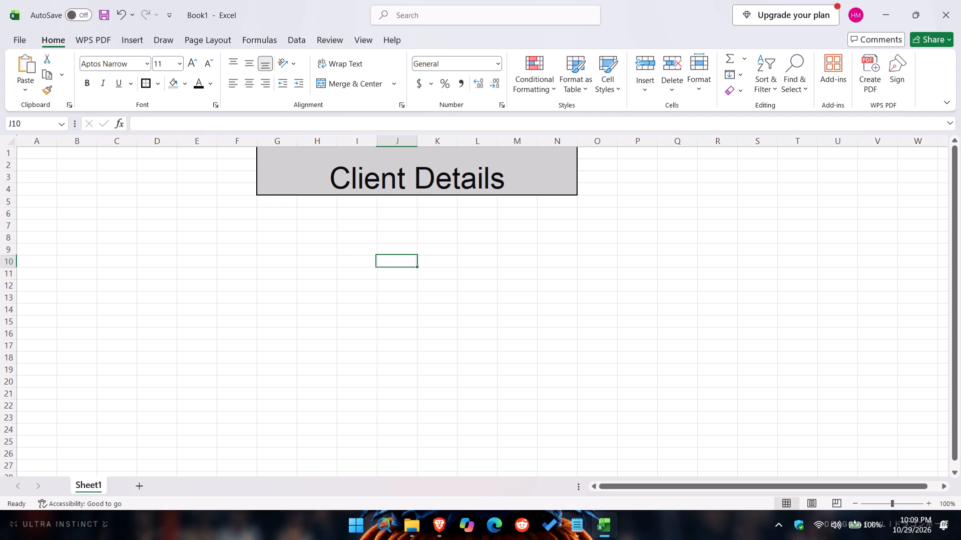
left_click_drag(275, 197, 408, 215)
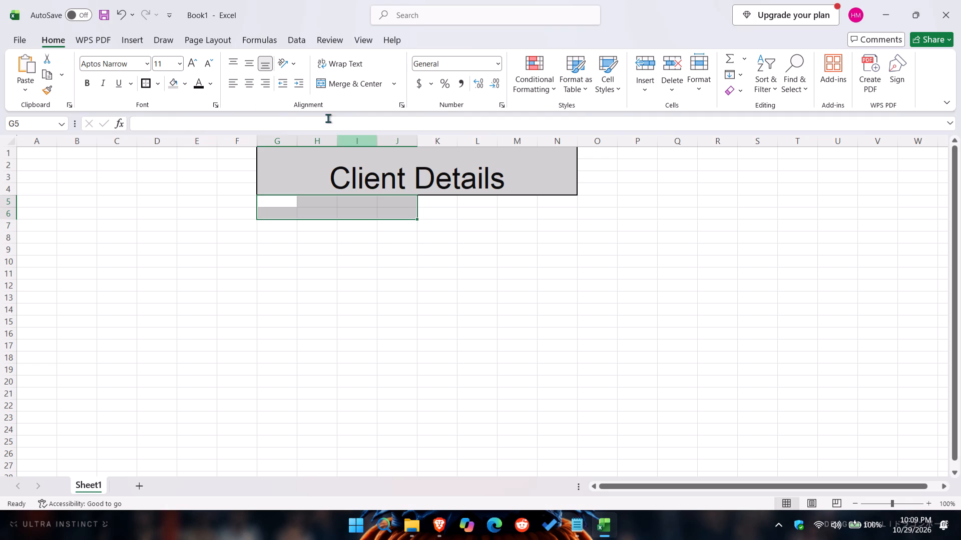
left_click(145, 84)
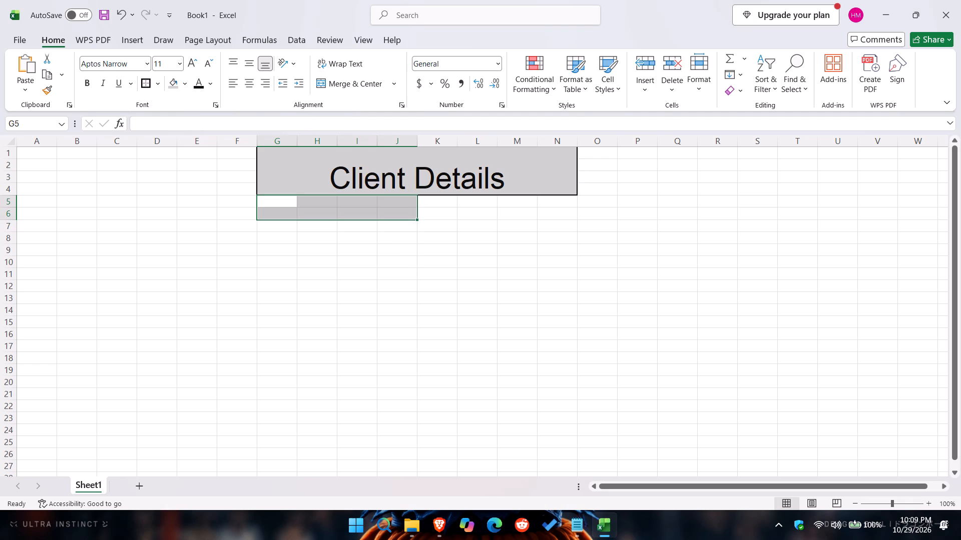
Apply thick outside borders around cells K5:N6, under the right half of the "Client Details" heading.
left_click(434, 198)
left_click_drag(434, 199, 474, 214)
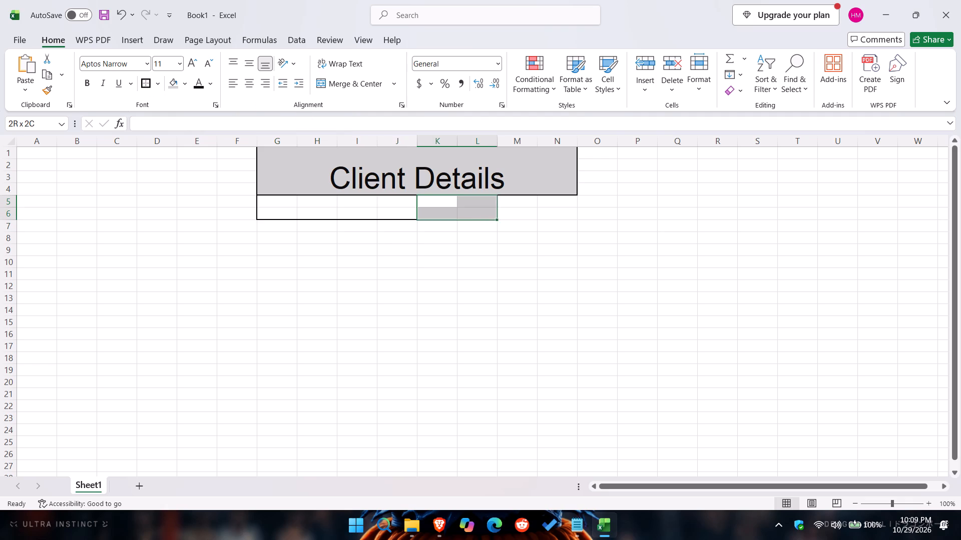
left_click_drag(474, 214, 570, 213)
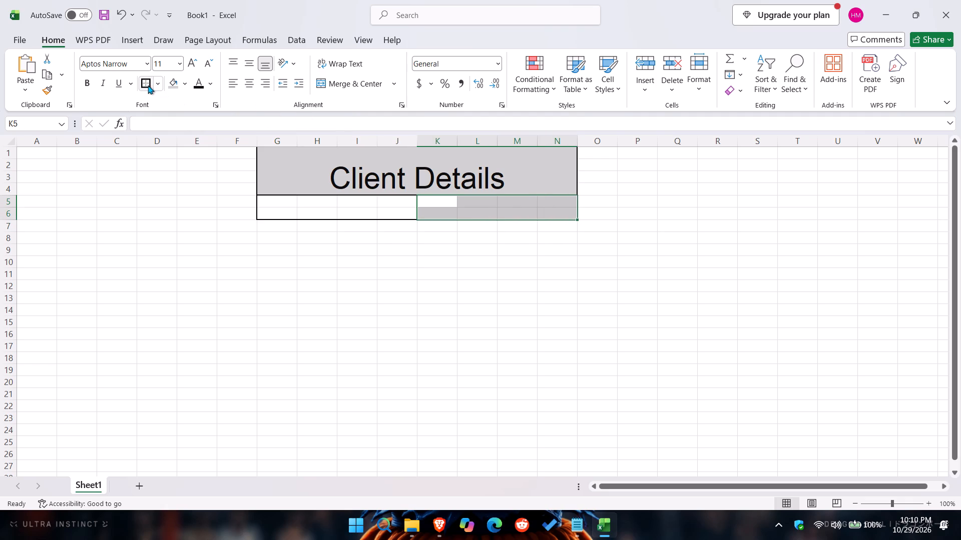
left_click(147, 85)
left_click(279, 229)
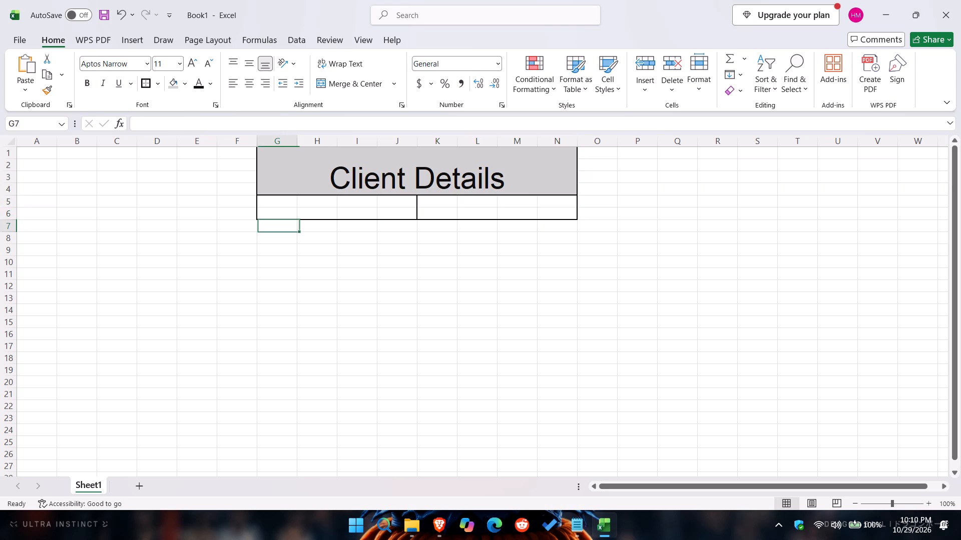
Merge and center cells G5:J6 under the left half of the heading.
left_click_drag(268, 200, 395, 210)
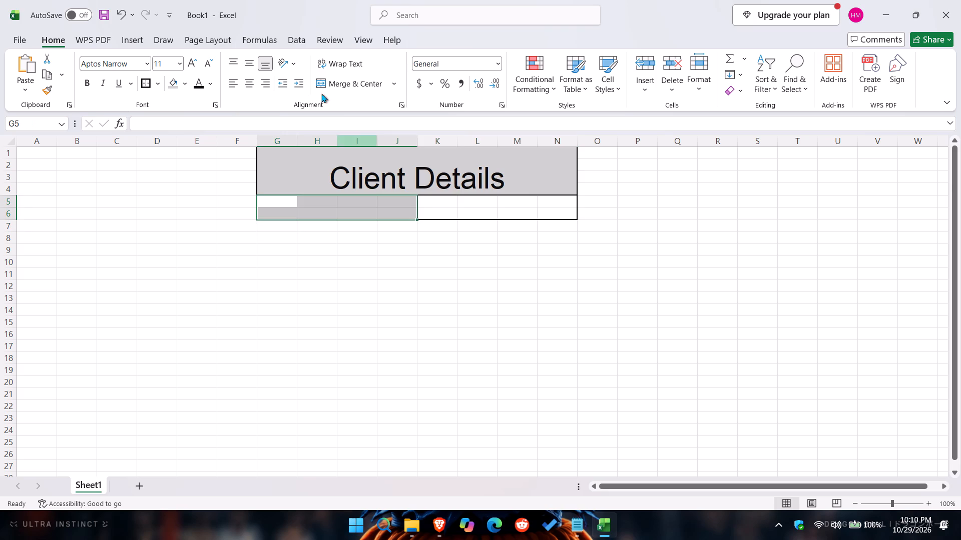
left_click(346, 84)
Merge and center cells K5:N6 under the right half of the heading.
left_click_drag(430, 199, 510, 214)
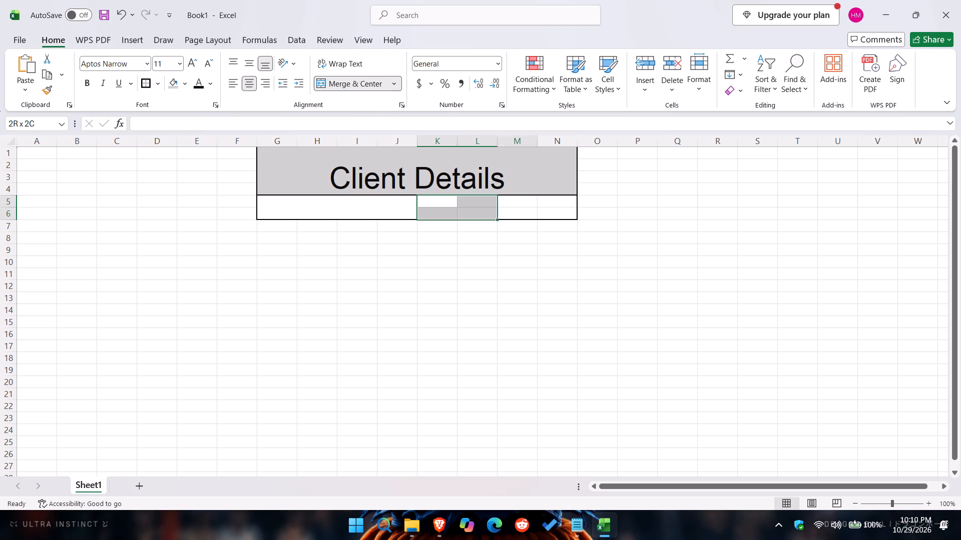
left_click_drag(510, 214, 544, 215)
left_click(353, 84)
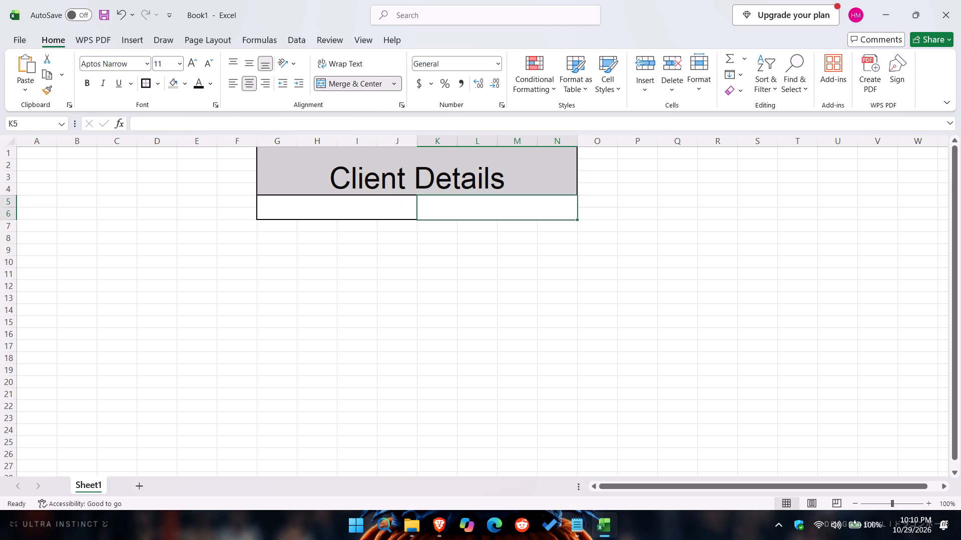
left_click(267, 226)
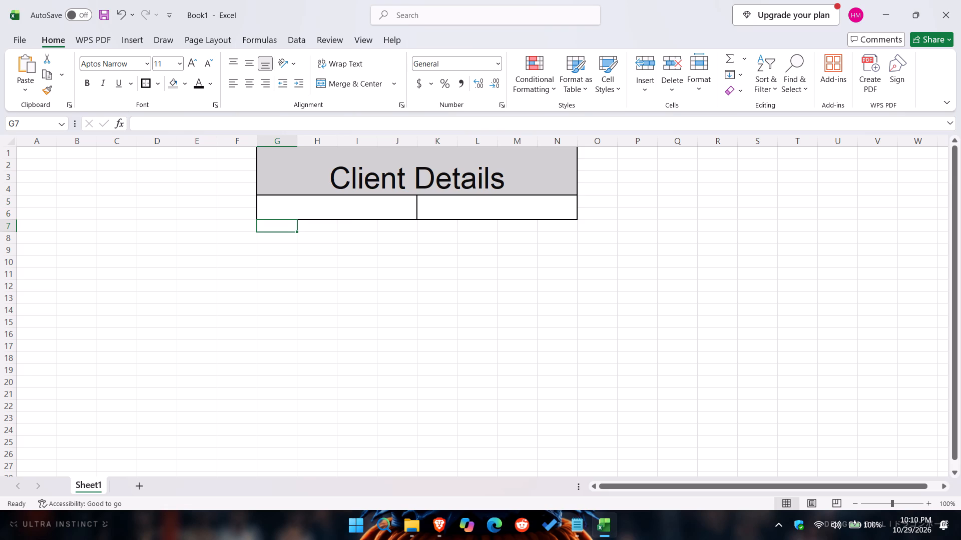
Apply thick outside borders separately around the two-row blocks G7:J8, G9:J10 and G11:J12.
left_click(269, 225)
left_click_drag(273, 225, 397, 232)
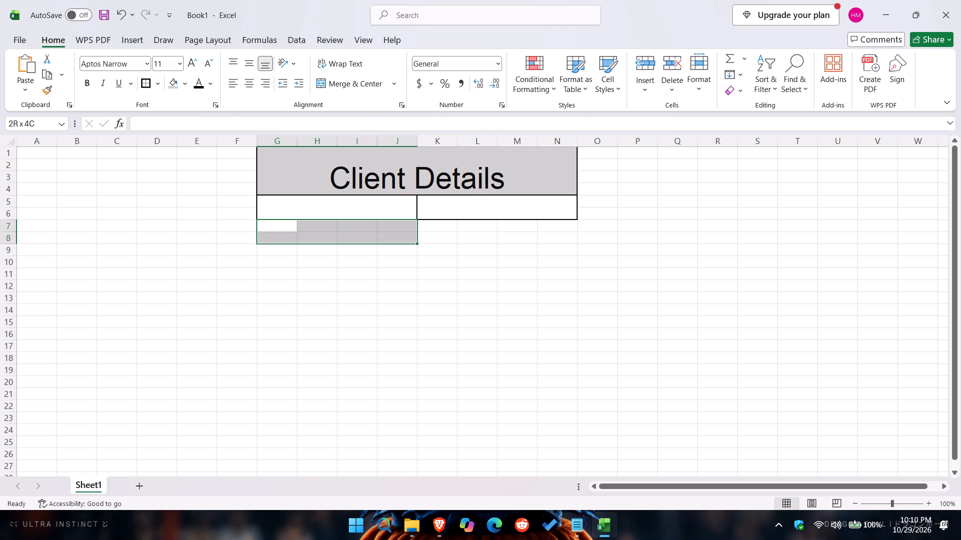
left_click_drag(397, 232, 398, 229)
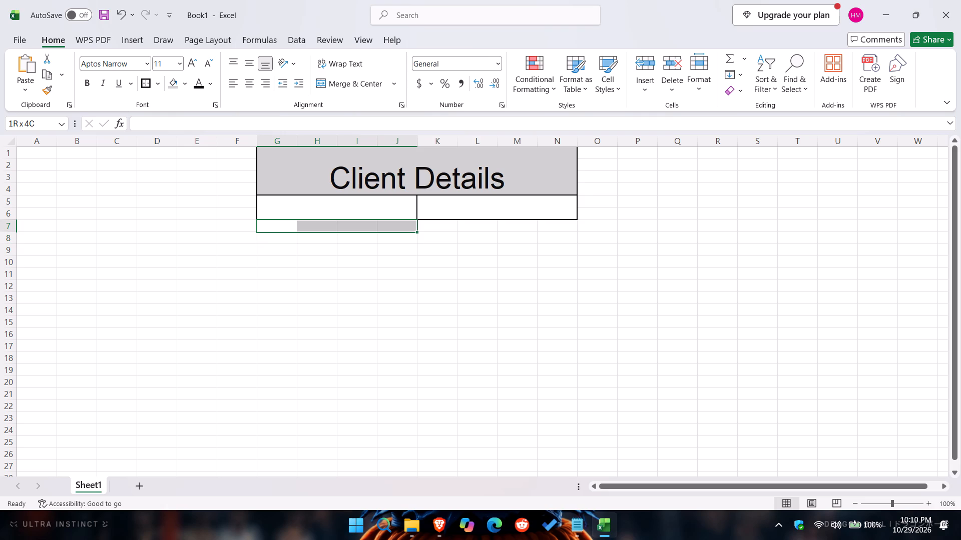
left_click_drag(398, 229, 398, 232)
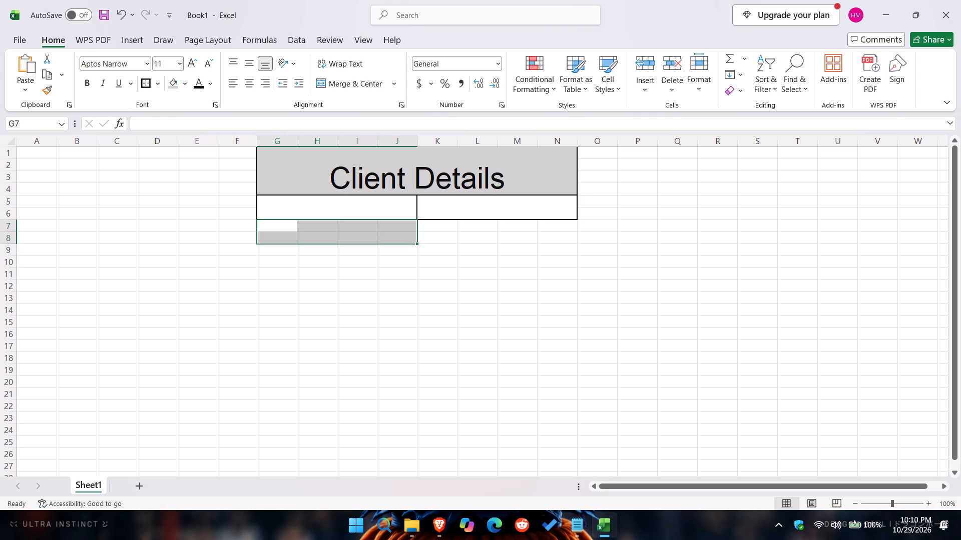
left_click(149, 86)
left_click(275, 252)
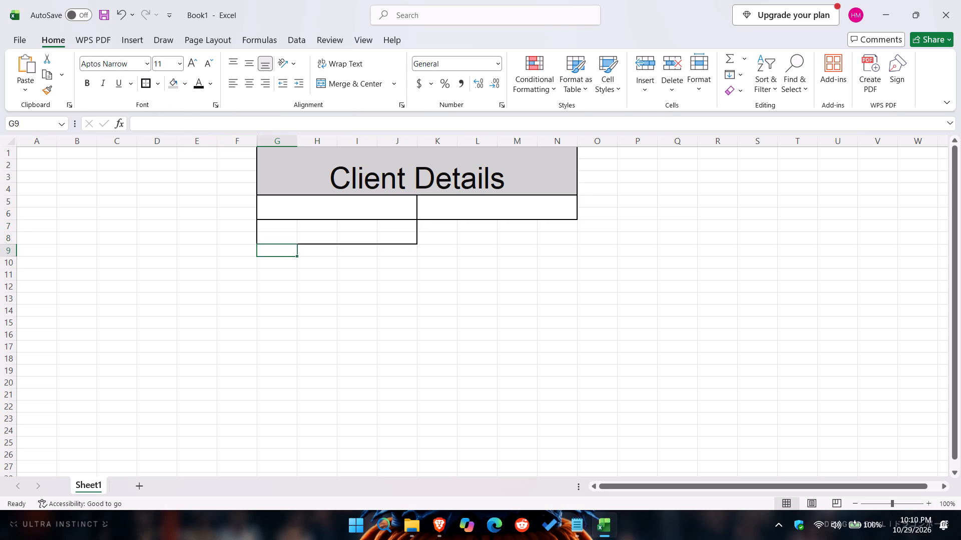
left_click_drag(281, 254, 391, 270)
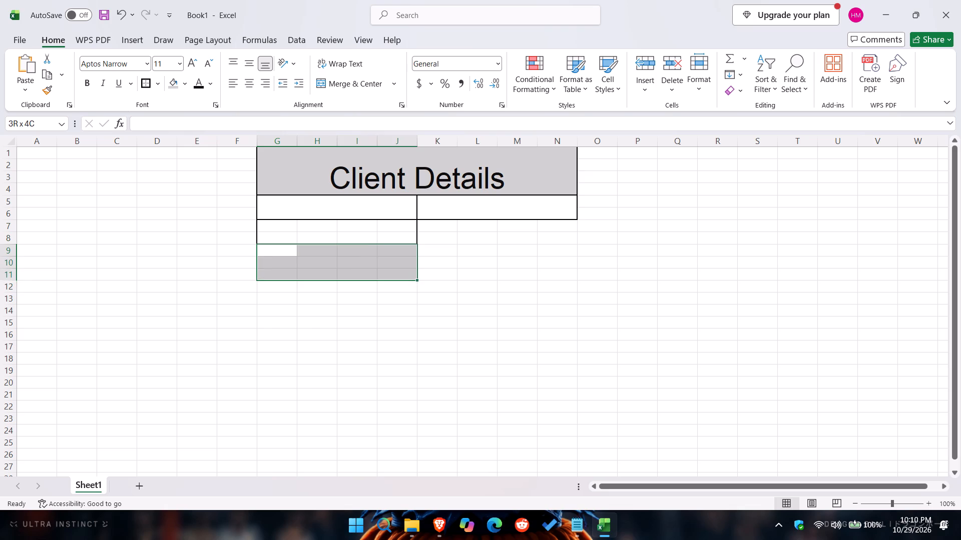
left_click_drag(391, 270, 391, 267)
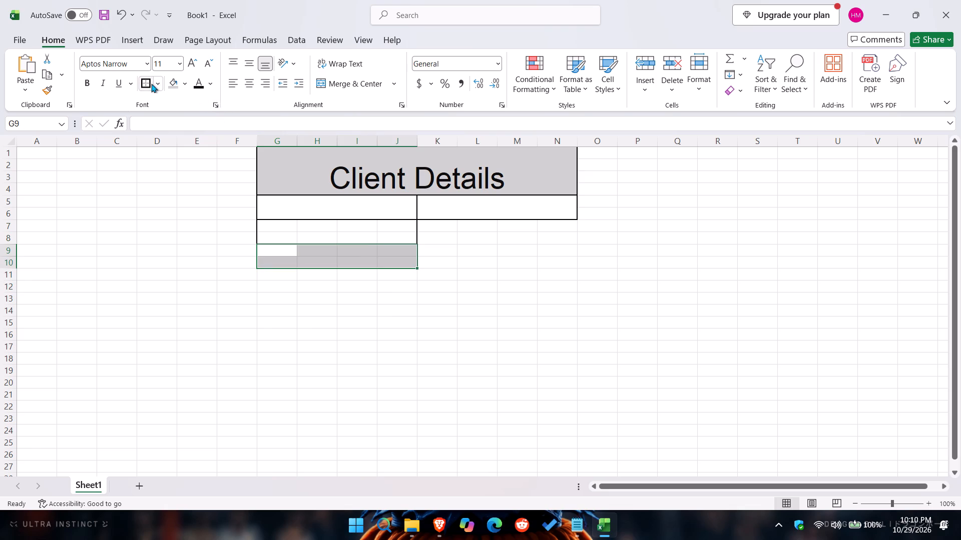
left_click(148, 83)
left_click_drag(284, 278, 380, 286)
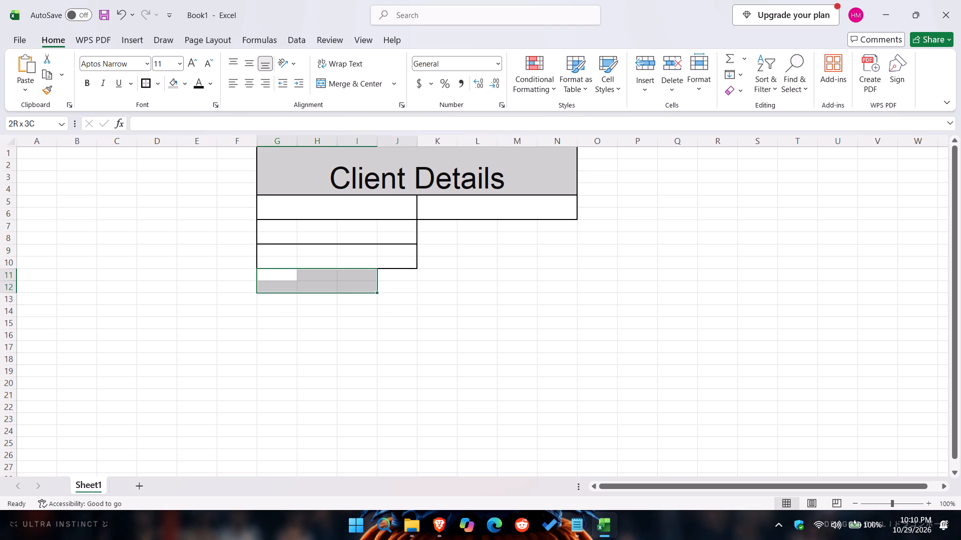
left_click_drag(380, 286, 386, 287)
left_click(143, 84)
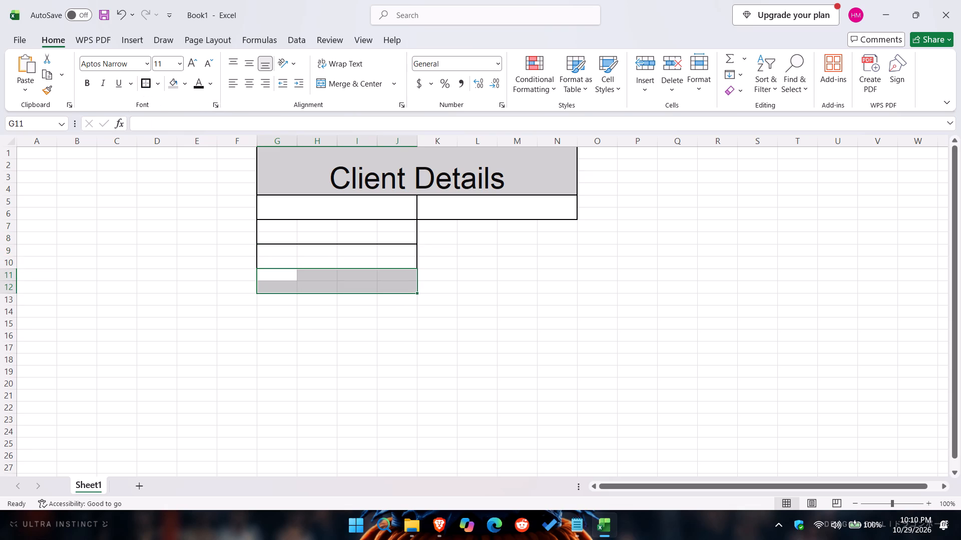
Apply thick outside borders separately around the two-row blocks G13:J14, G15:J16 and G17:J18.
left_click_drag(278, 299, 393, 315)
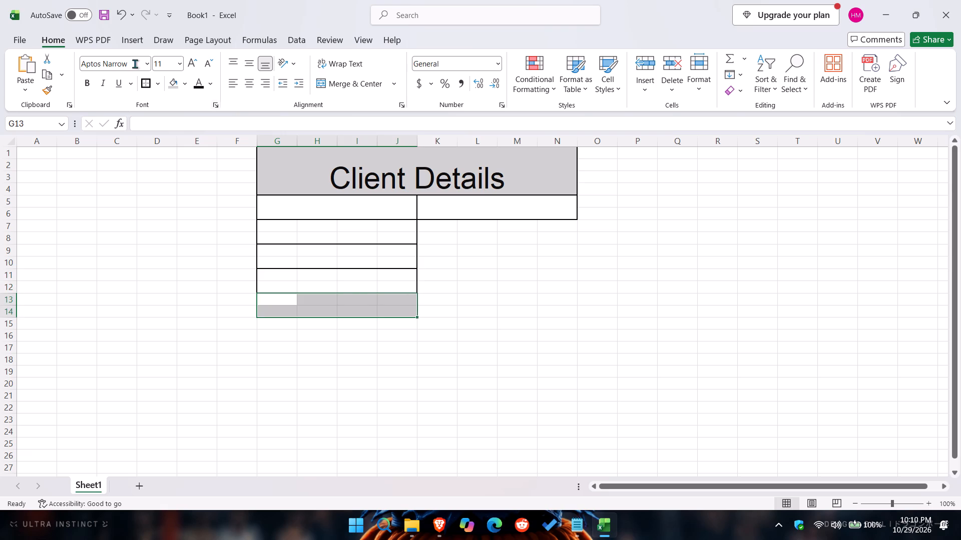
left_click(140, 86)
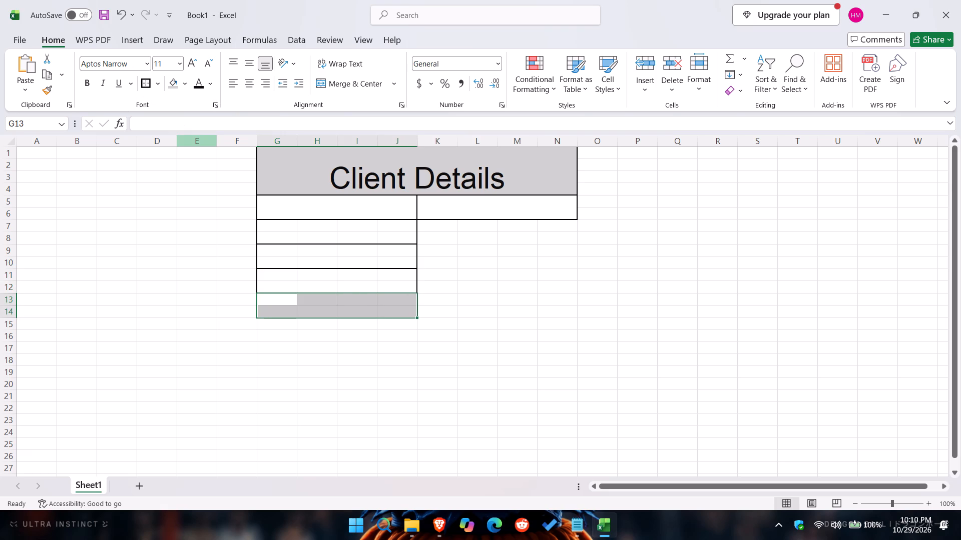
left_click_drag(286, 324, 386, 334)
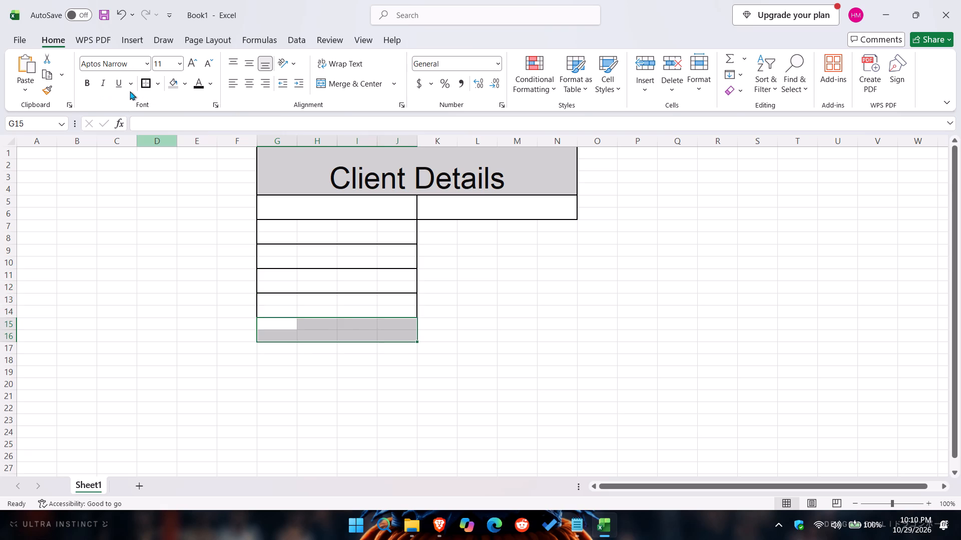
left_click(145, 86)
left_click_drag(279, 352, 359, 360)
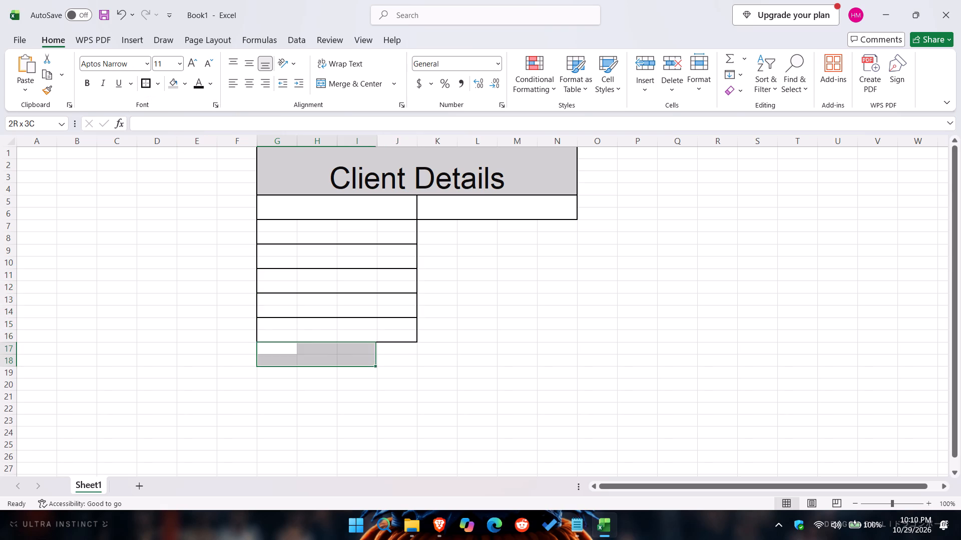
left_click_drag(359, 360, 395, 362)
left_click(144, 85)
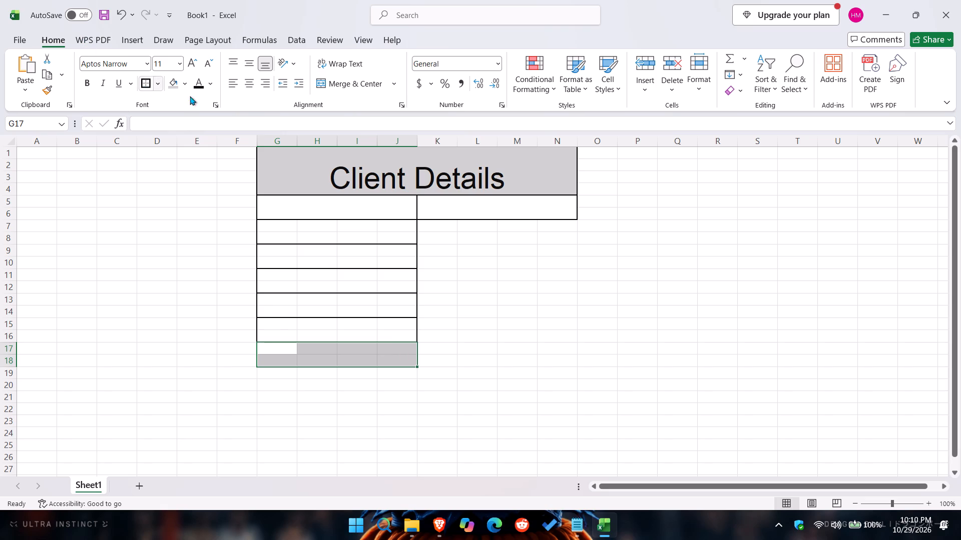
left_click(468, 263)
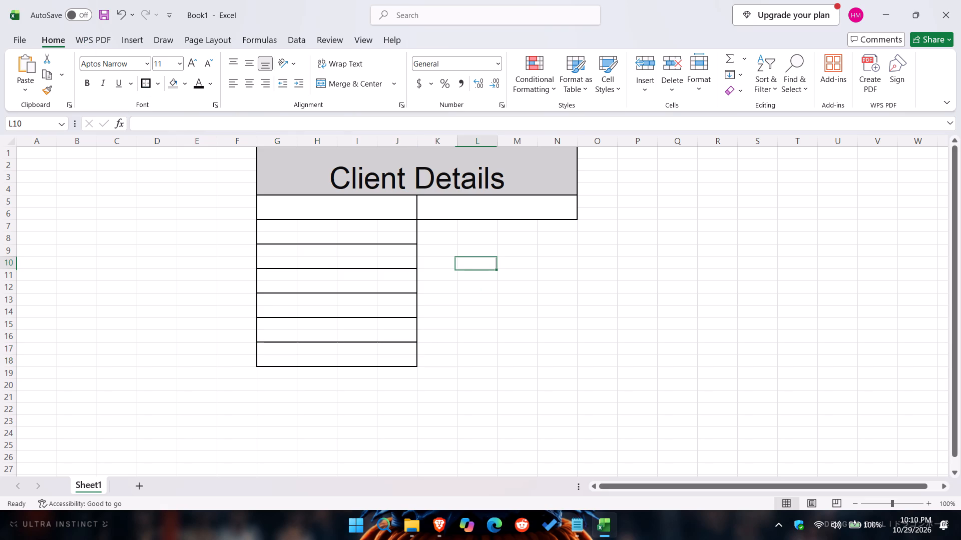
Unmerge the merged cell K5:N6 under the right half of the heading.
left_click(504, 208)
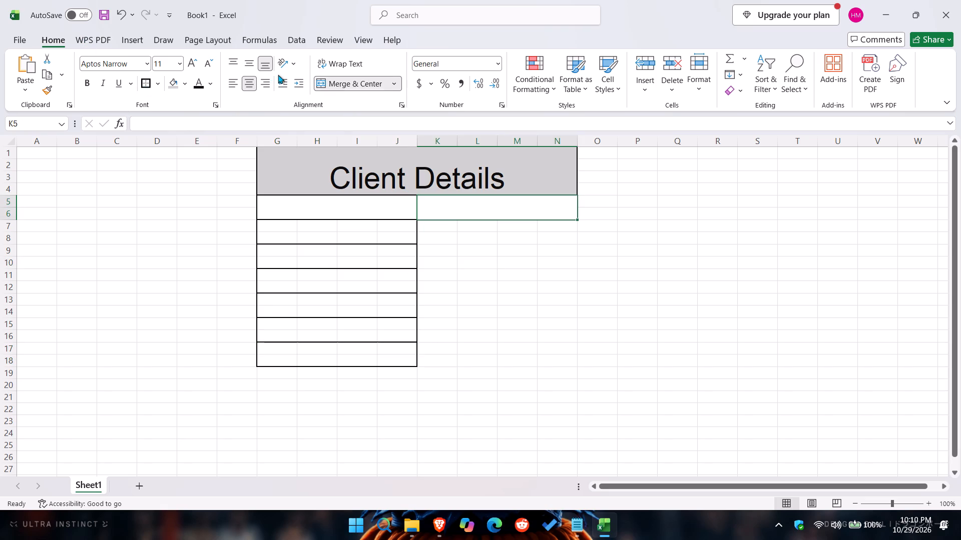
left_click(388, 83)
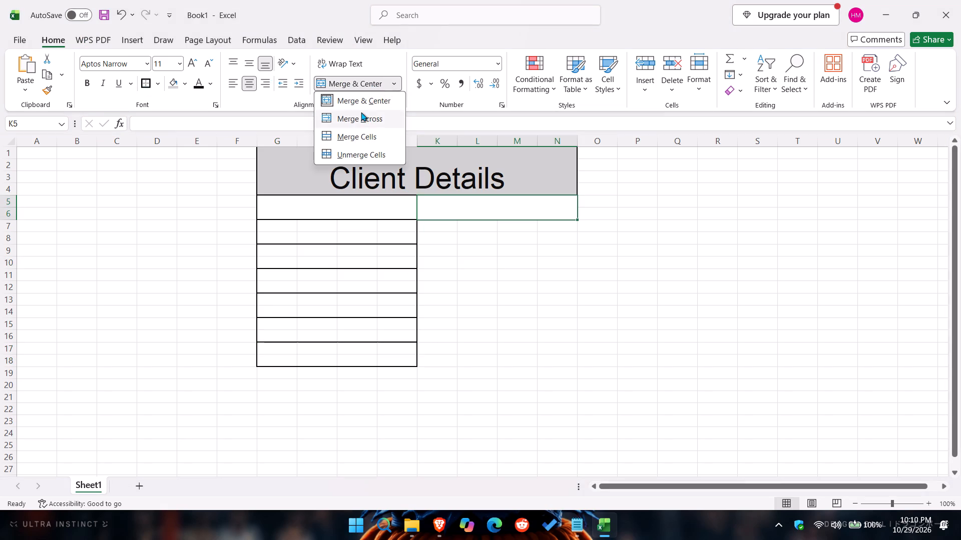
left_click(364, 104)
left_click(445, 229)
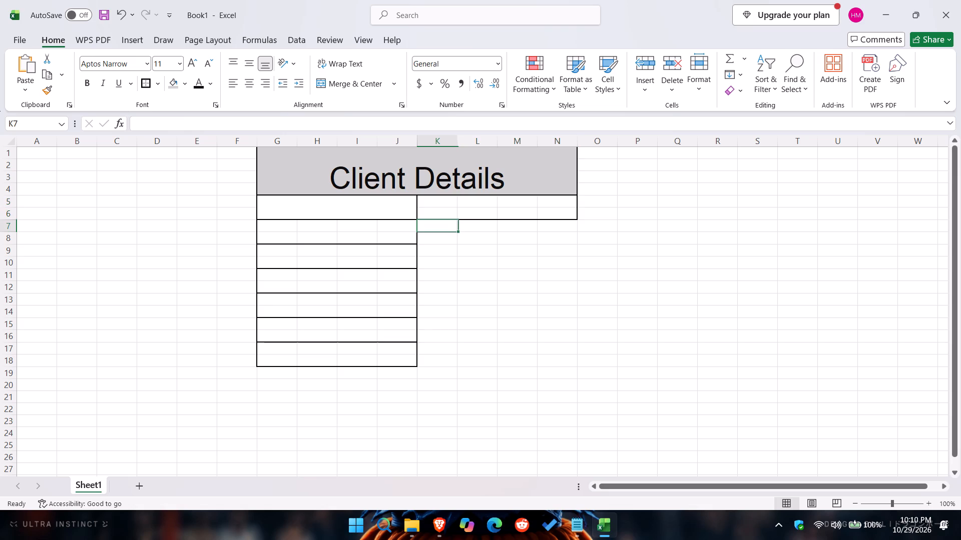
Apply thick outside borders around cells K5:L6 and merge and center them into one cell.
left_click_drag(448, 200, 466, 208)
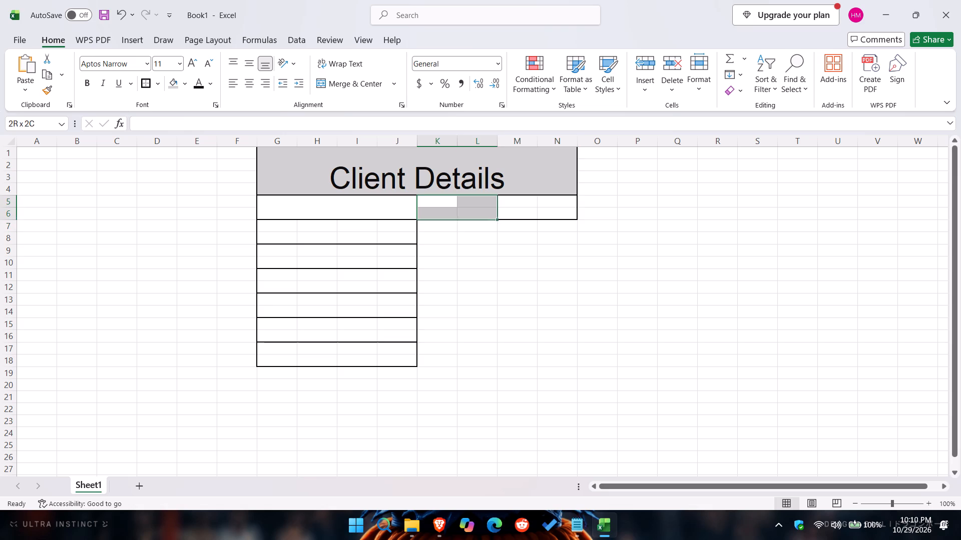
left_click_drag(466, 208, 467, 206)
left_click(467, 206)
left_click(434, 202)
left_click_drag(433, 202, 458, 208)
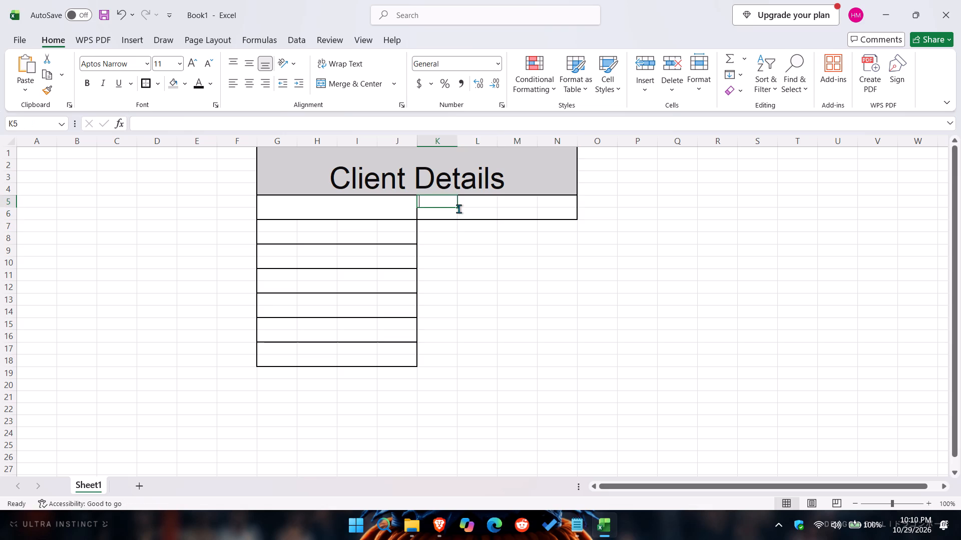
left_click_drag(458, 208, 467, 214)
left_click(465, 247)
left_click_drag(440, 202, 469, 217)
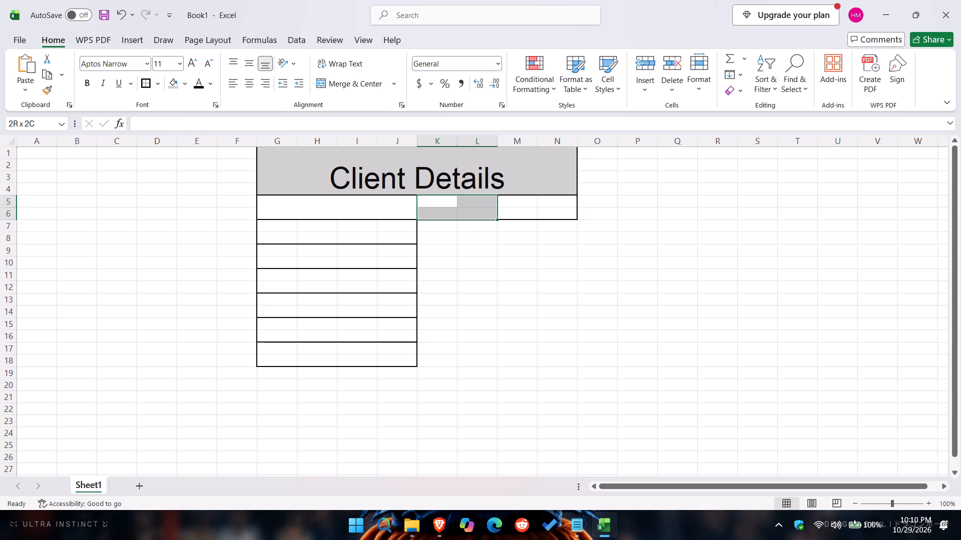
left_click_drag(469, 217, 474, 217)
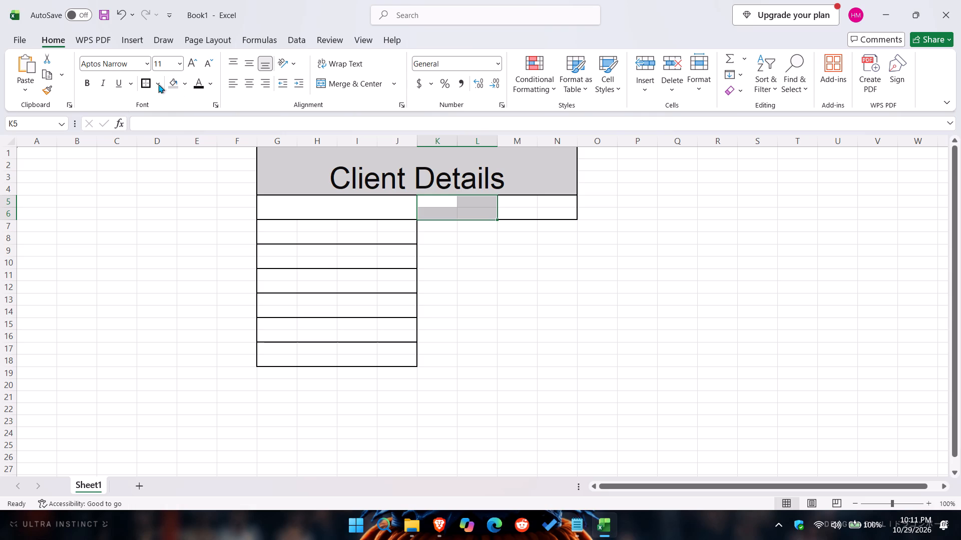
left_click(149, 81)
left_click(331, 80)
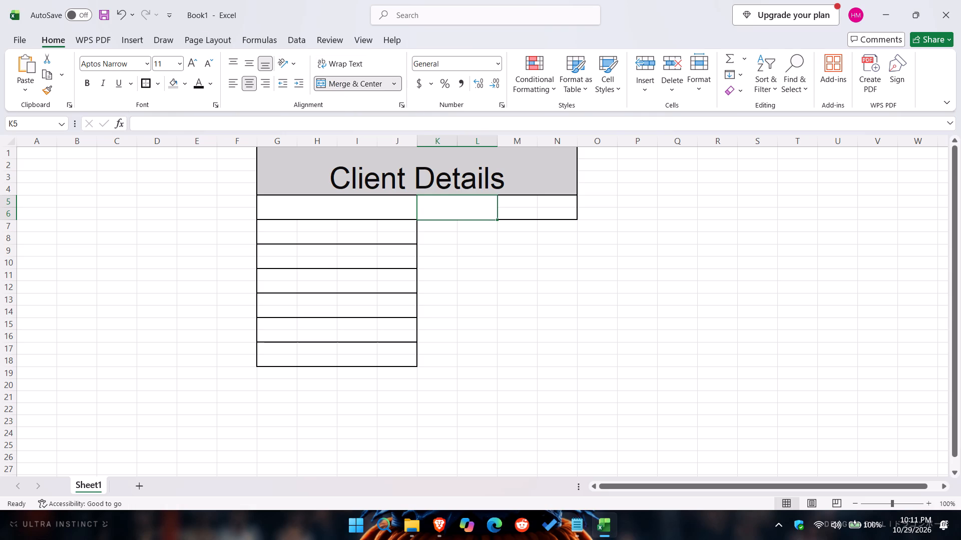
Merge and center cells M5:N6 at the end of the row under the heading.
left_click_drag(512, 205, 554, 216)
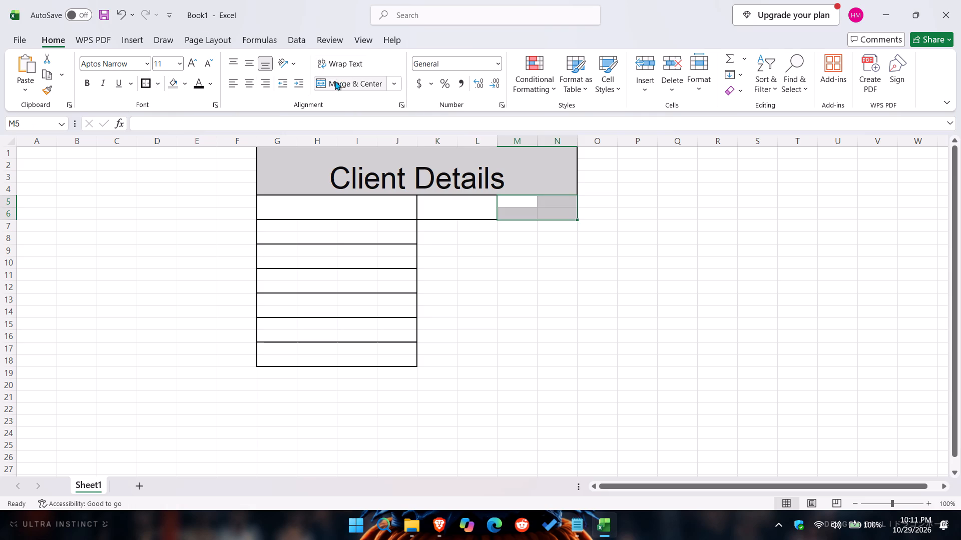
left_click(335, 81)
left_click(462, 230)
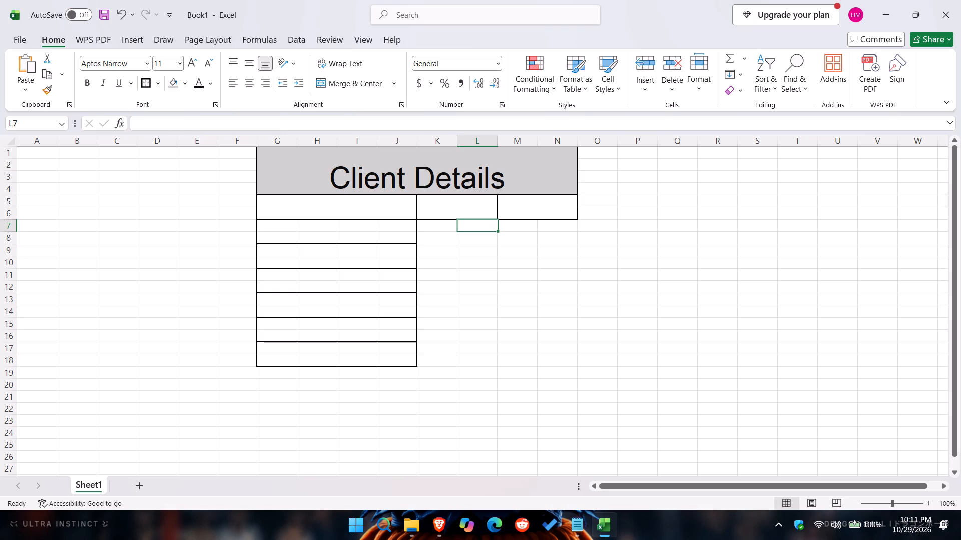
Apply thick outside borders around cells K7:L18 to frame the middle column below the row under the heading.
left_click_drag(434, 228, 474, 361)
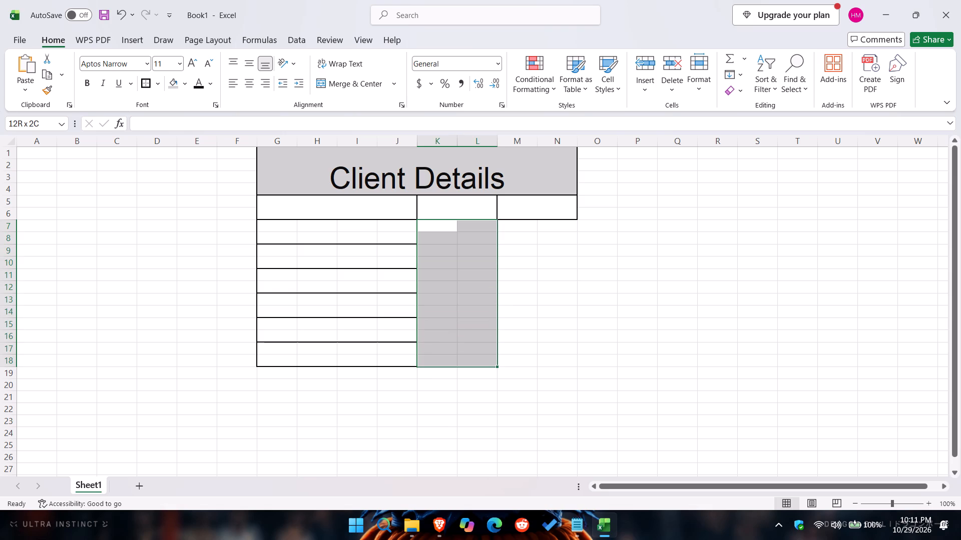
left_click_drag(474, 361, 476, 365)
left_click(156, 83)
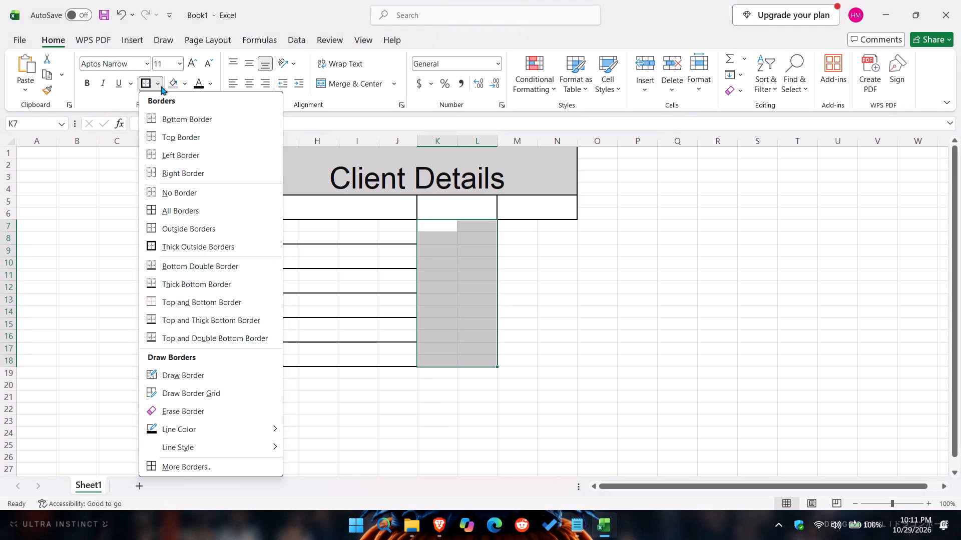
left_click(162, 84)
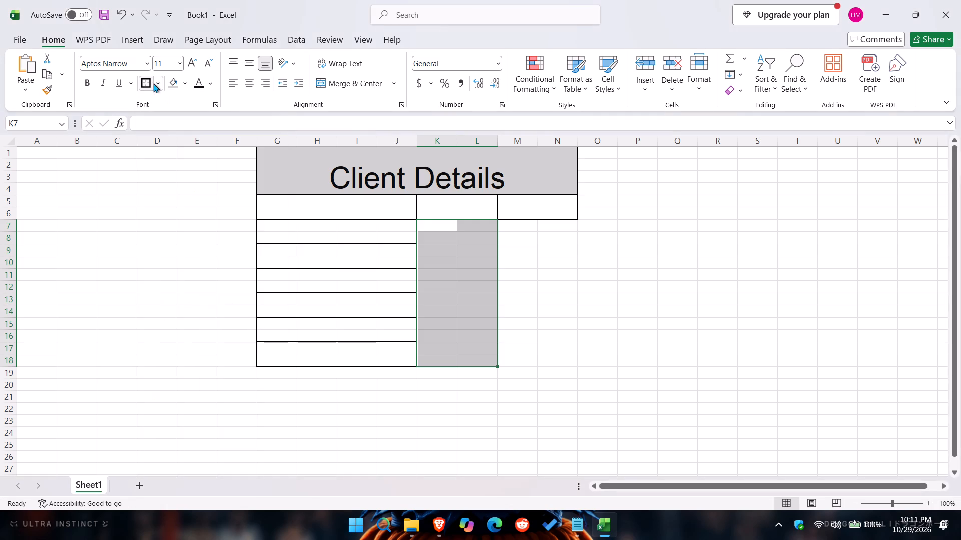
left_click(149, 83)
left_click(448, 231)
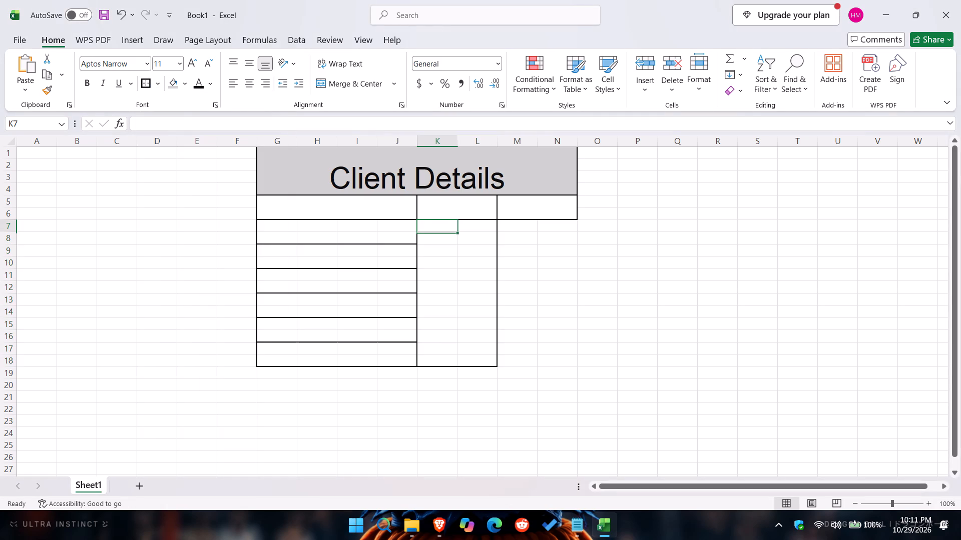
Apply thick outside borders around the two-row block K7:L8 in the middle column.
left_click(435, 228)
left_click(443, 242)
left_click_drag(438, 229, 482, 243)
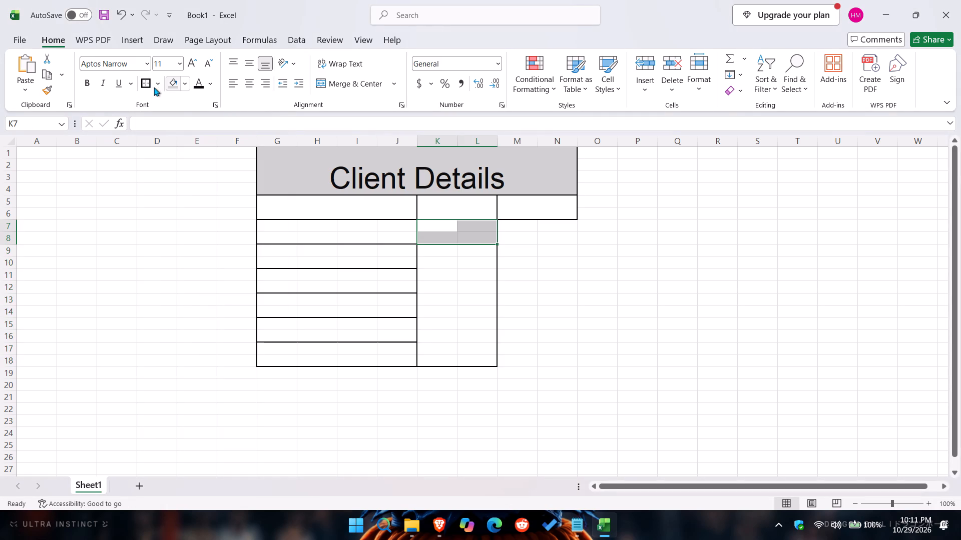
left_click(143, 86)
left_click_drag(426, 248, 454, 263)
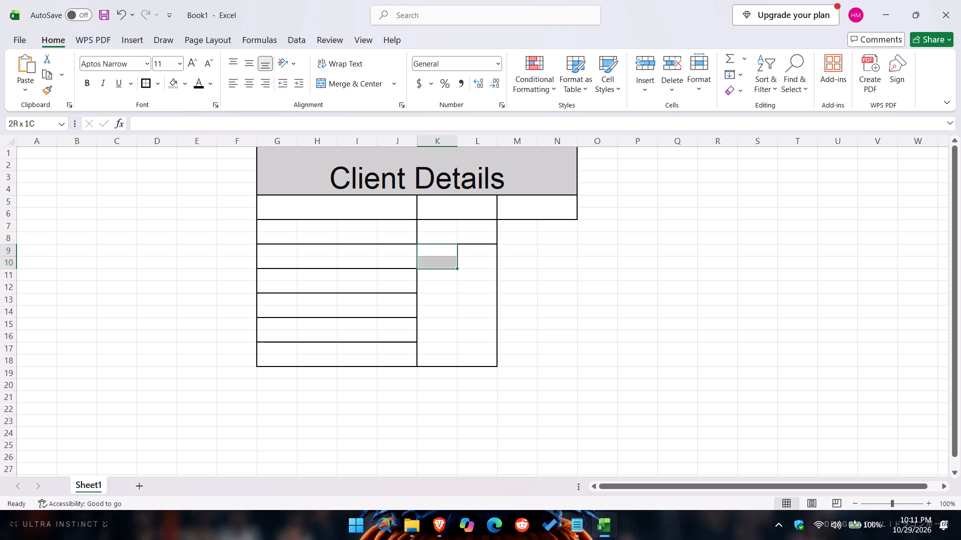
left_click_drag(454, 263, 466, 264)
left_click(556, 241)
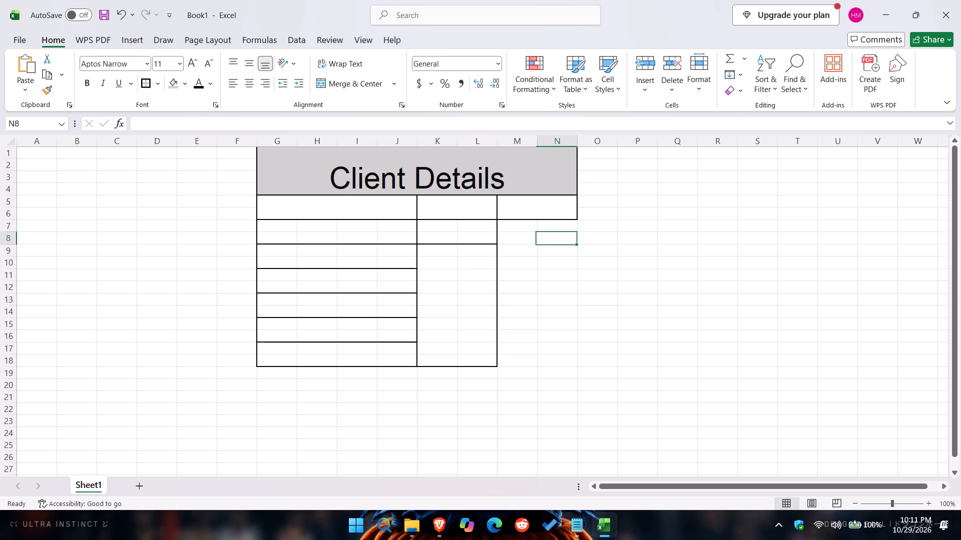
Apply thick outside borders around cells K7:N18 so the last column is framed as well.
left_click_drag(433, 224, 569, 343)
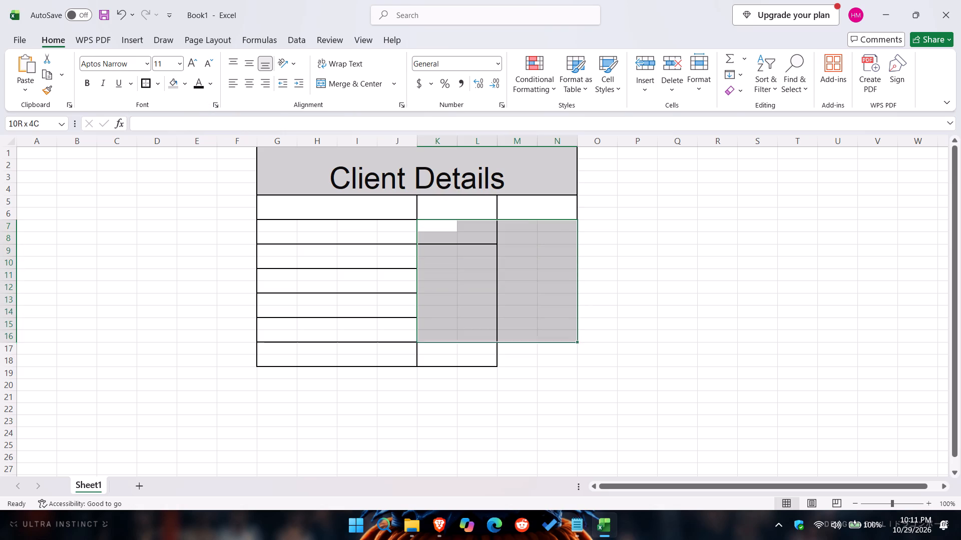
left_click_drag(569, 343, 570, 366)
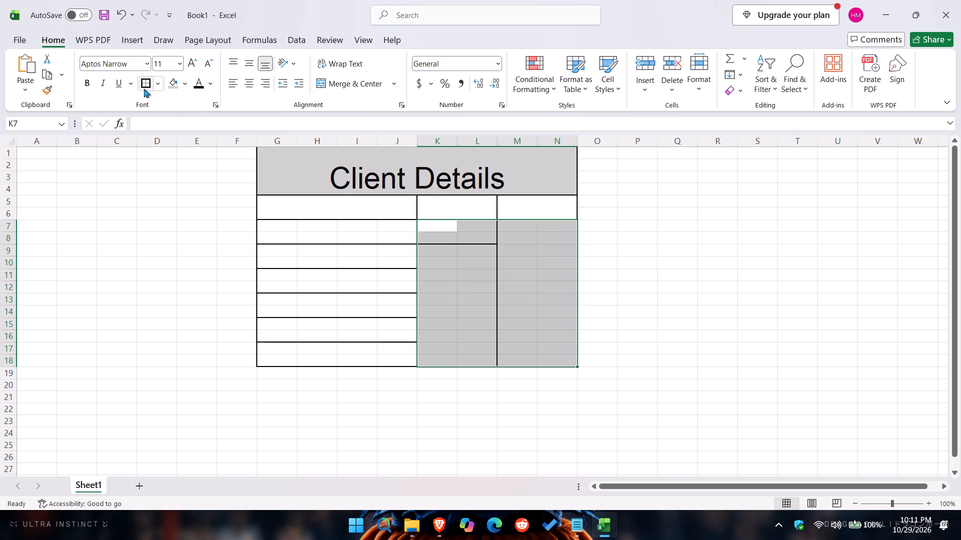
left_click(144, 87)
left_click(499, 374)
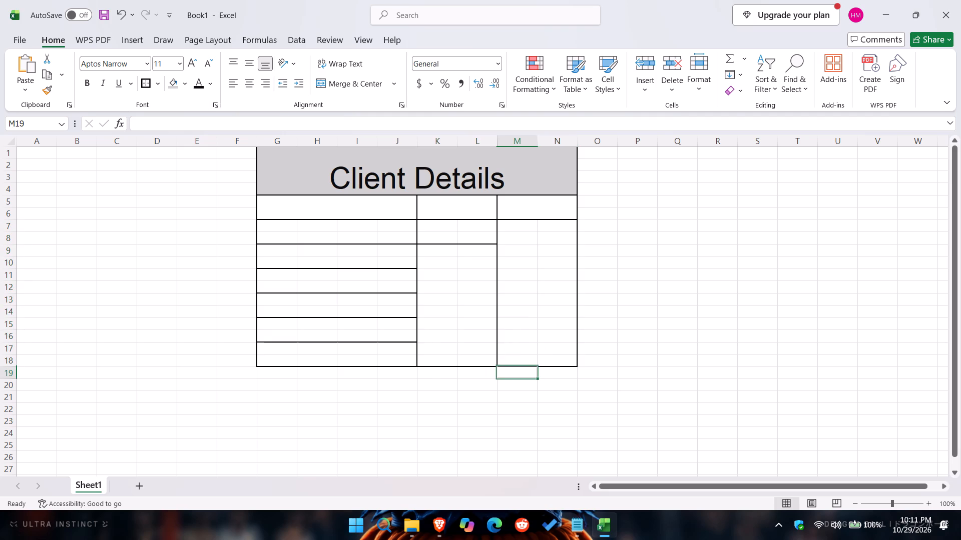
Apply thick outside borders separately around the two-row blocks K7:N8, K9:N10 and K11:N12.
left_click_drag(507, 222, 551, 329)
left_click_drag(441, 227, 445, 227)
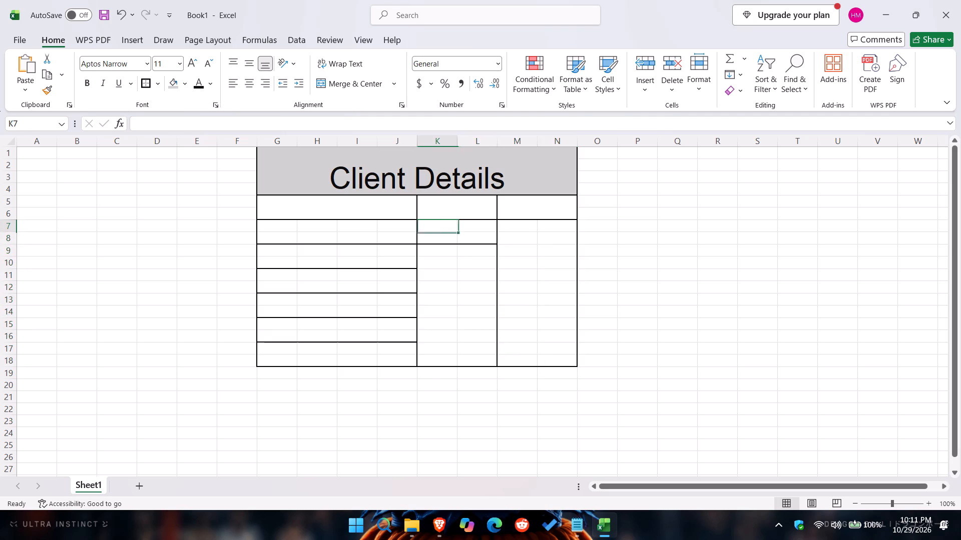
left_click_drag(445, 227, 550, 238)
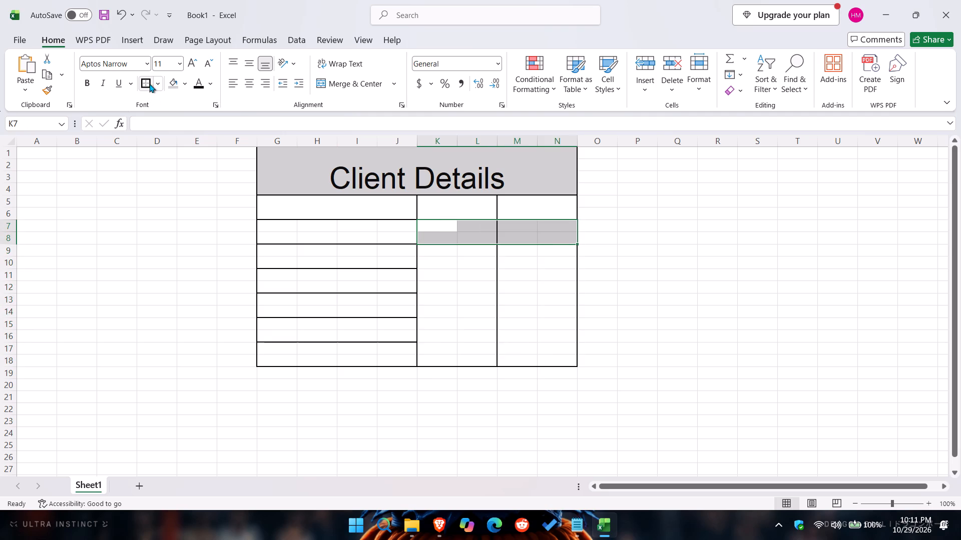
left_click(146, 82)
left_click_drag(426, 250, 444, 255)
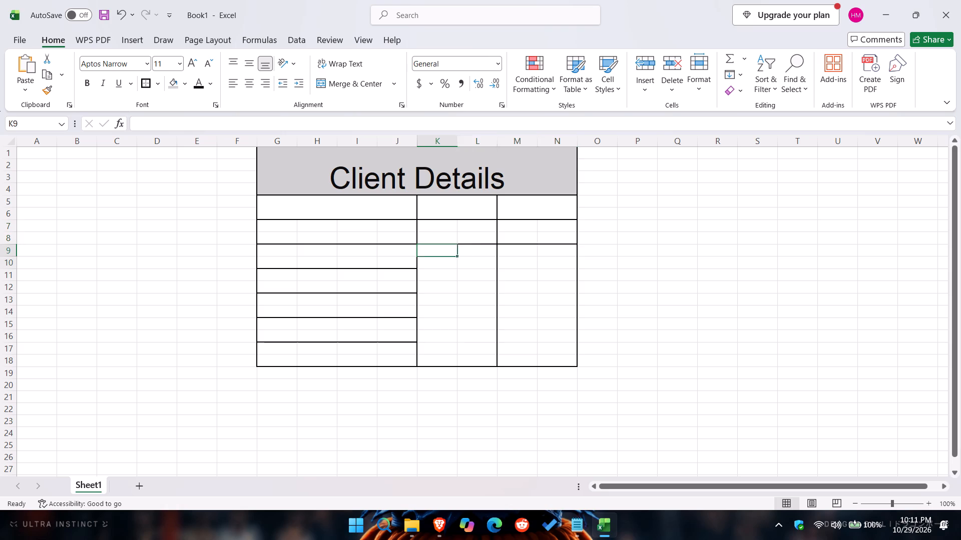
left_click_drag(444, 255, 548, 267)
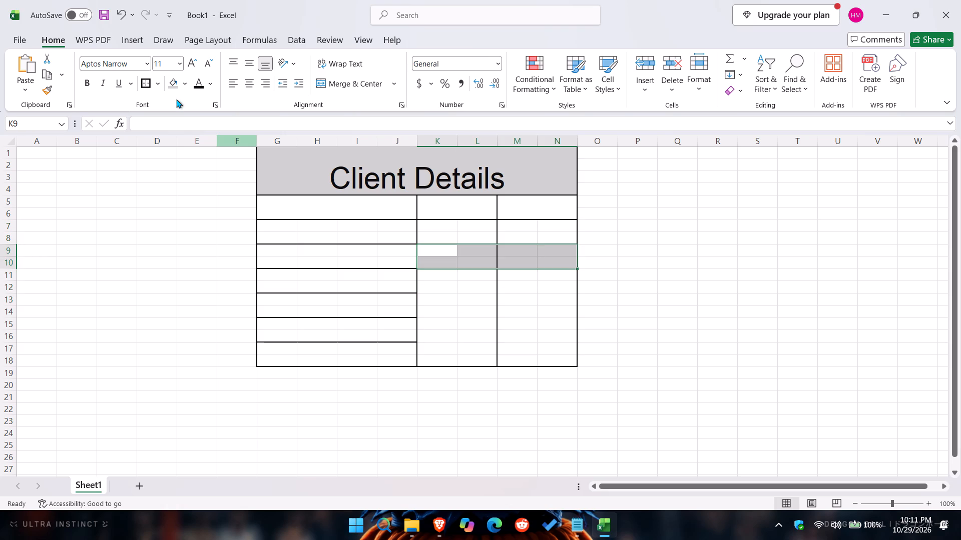
left_click(145, 86)
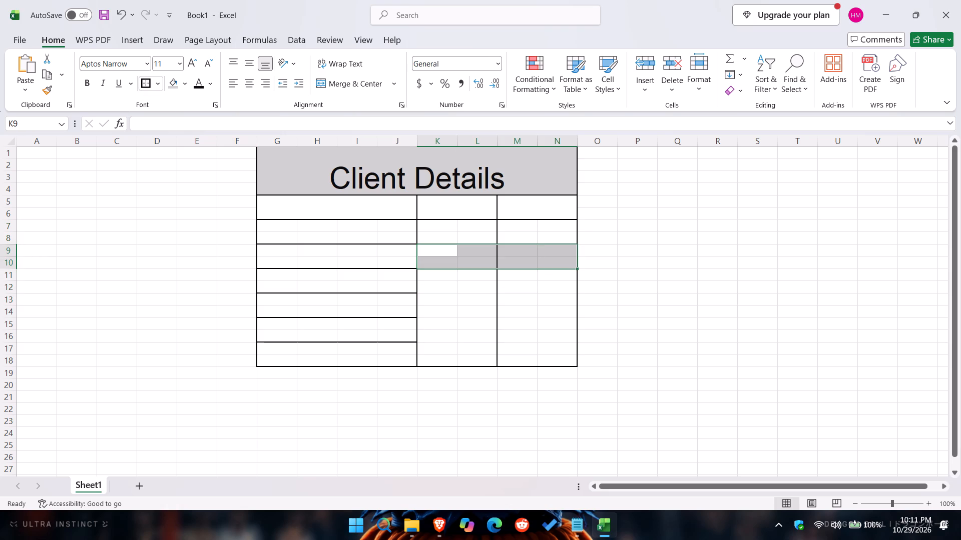
left_click_drag(423, 274, 541, 290)
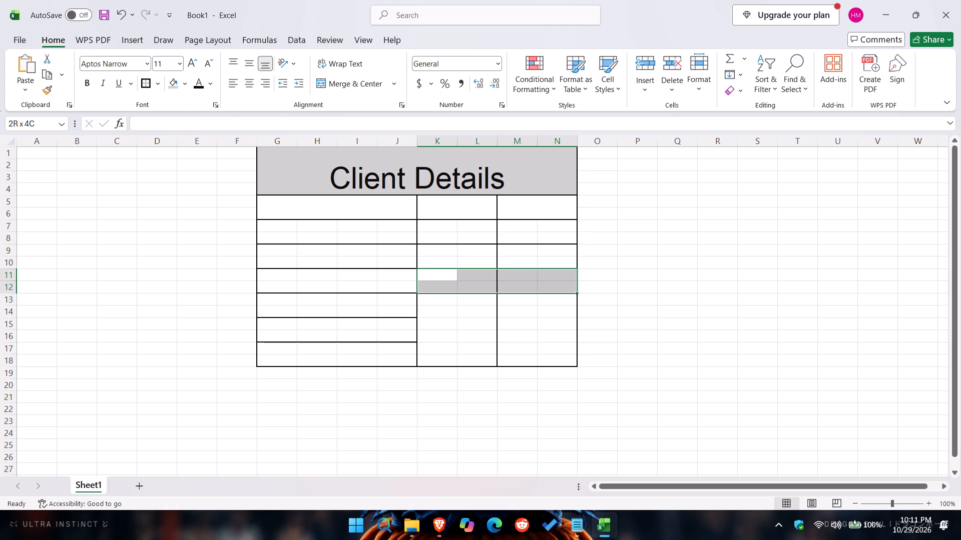
left_click_drag(541, 290, 542, 290)
left_click(144, 85)
Apply thick outside borders separately around the two-row blocks K13:N14 and K15:N16.
left_click_drag(438, 302, 548, 305)
left_click(152, 84)
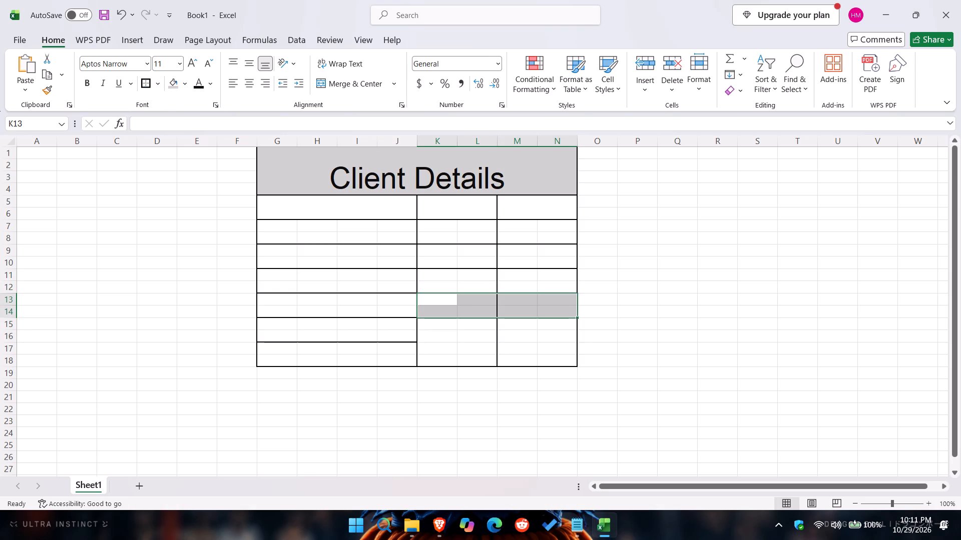
left_click_drag(438, 325, 544, 336)
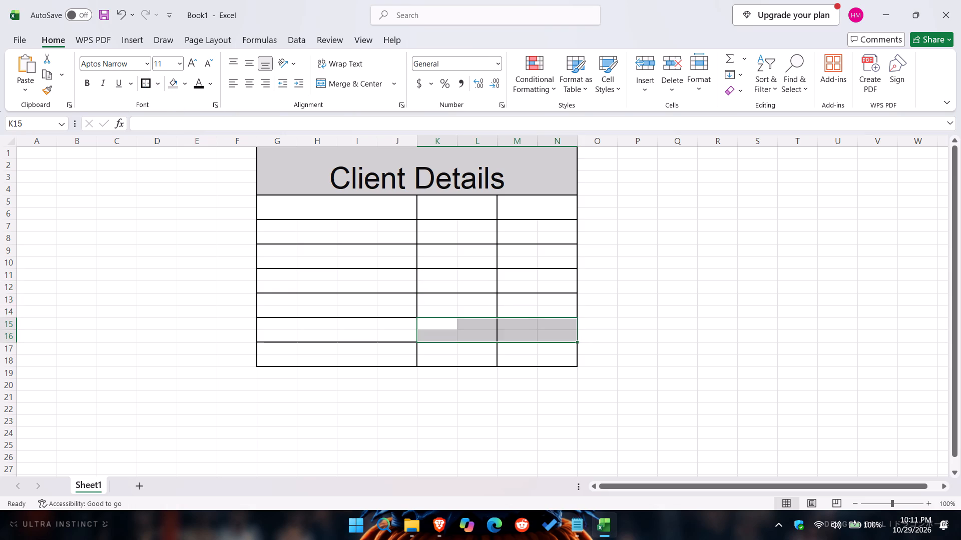
left_click(143, 83)
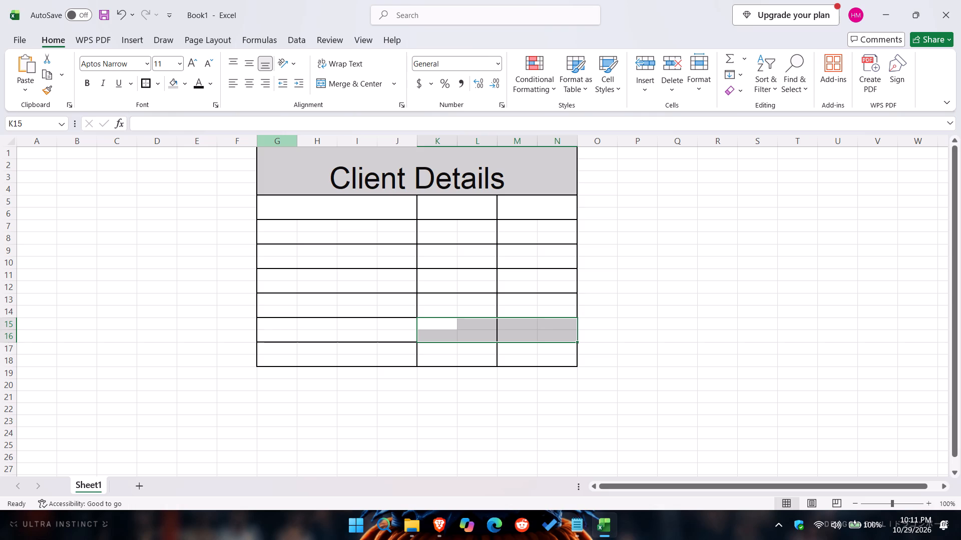
left_click_drag(430, 346, 494, 361)
left_click(582, 413)
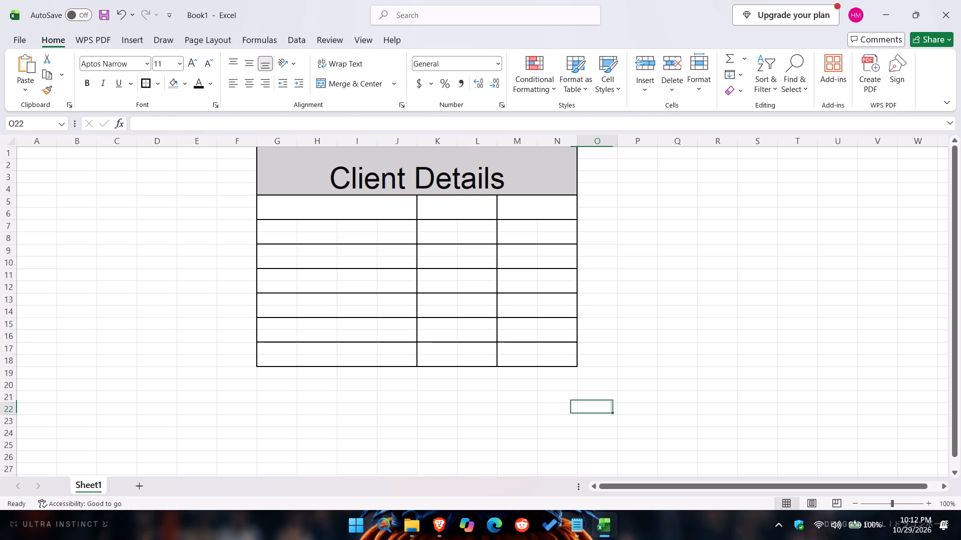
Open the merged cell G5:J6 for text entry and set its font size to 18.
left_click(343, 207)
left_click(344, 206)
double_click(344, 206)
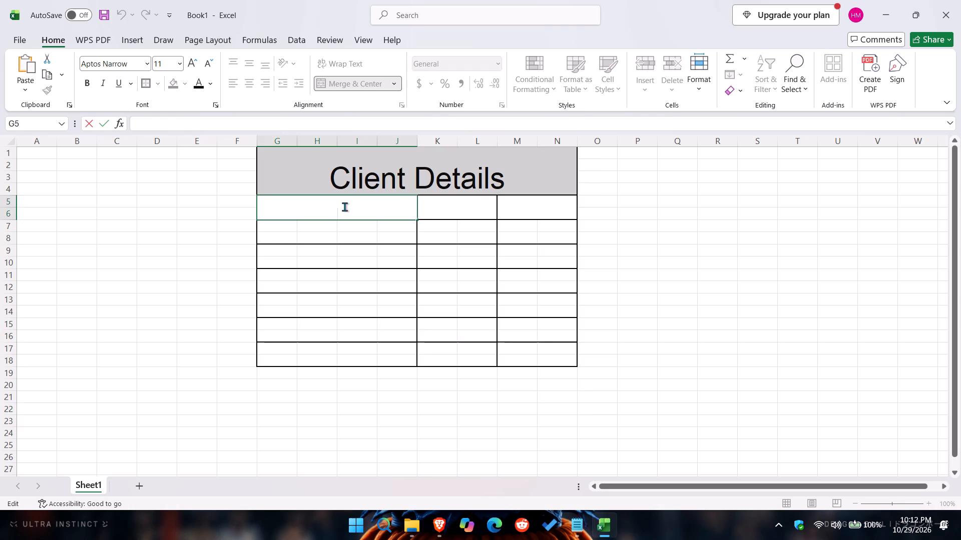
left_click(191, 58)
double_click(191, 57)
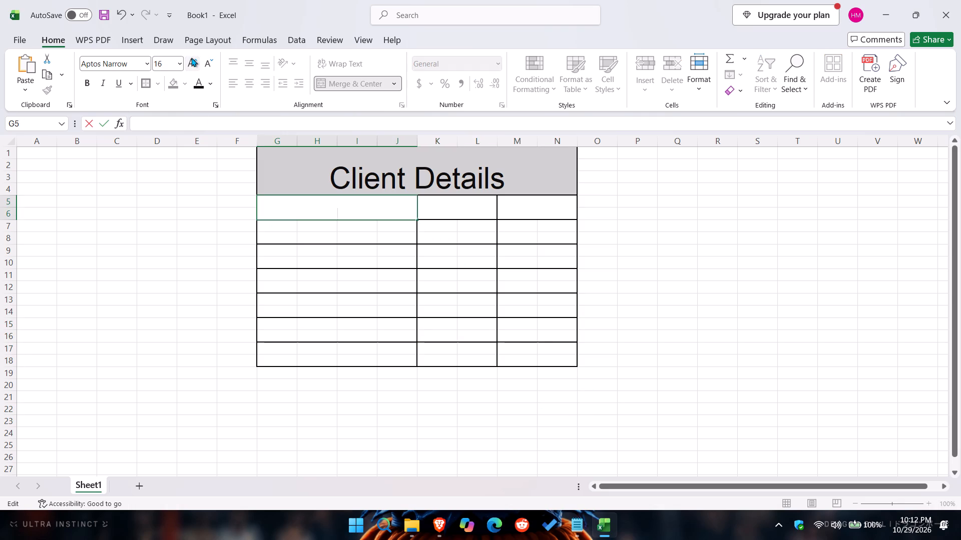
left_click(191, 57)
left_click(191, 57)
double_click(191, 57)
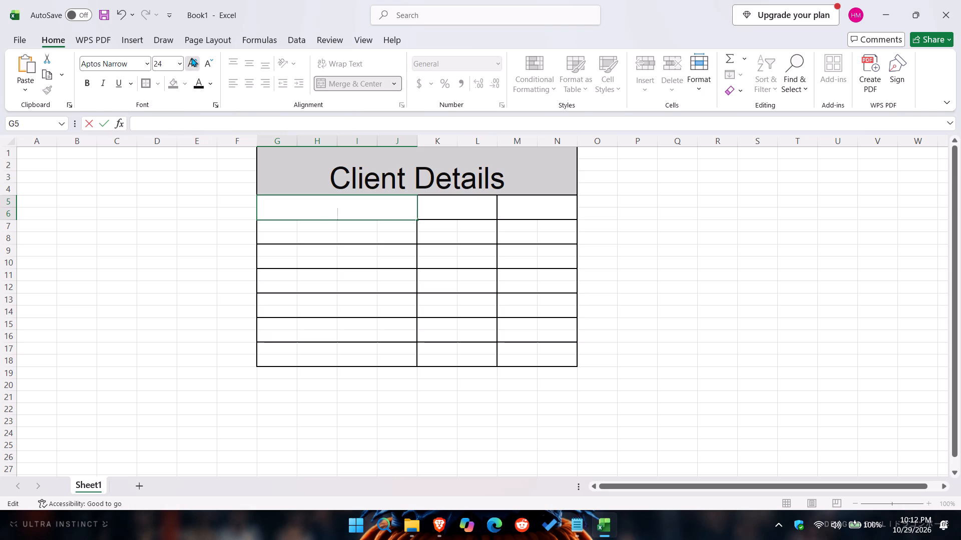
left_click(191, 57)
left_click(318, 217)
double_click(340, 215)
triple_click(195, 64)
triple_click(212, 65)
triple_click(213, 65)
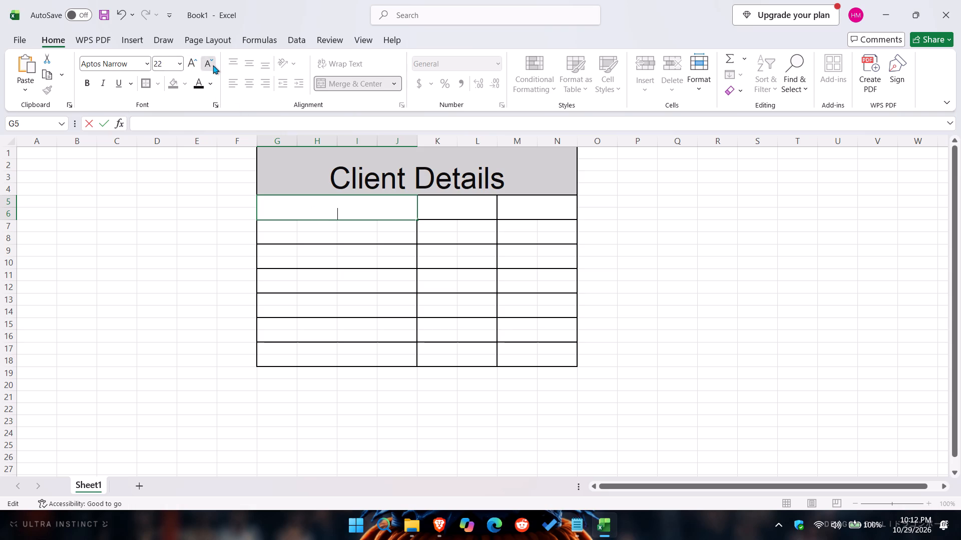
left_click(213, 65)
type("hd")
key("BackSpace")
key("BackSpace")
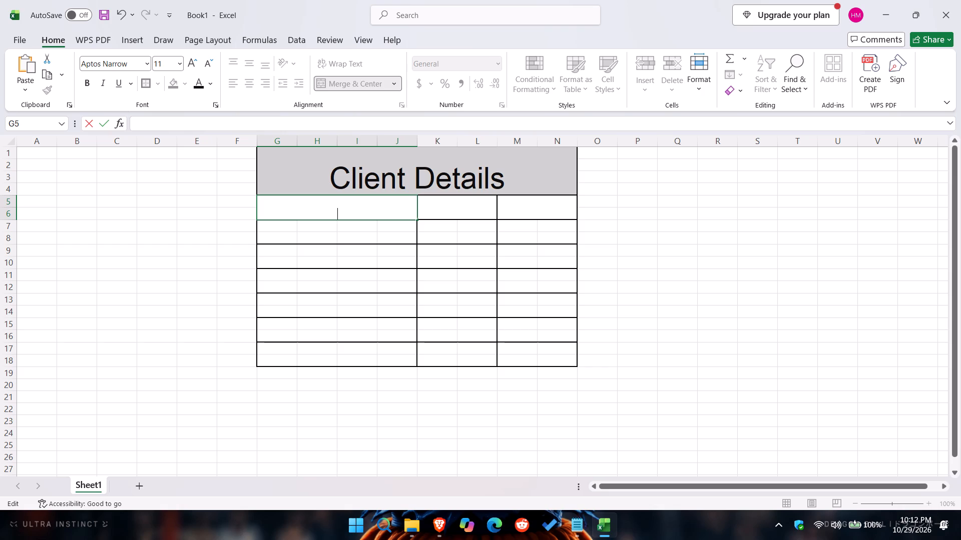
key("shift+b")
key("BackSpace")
Set the font size to 16 in merged cell G5:J6 and enter the heading "Business name".
left_click(189, 61)
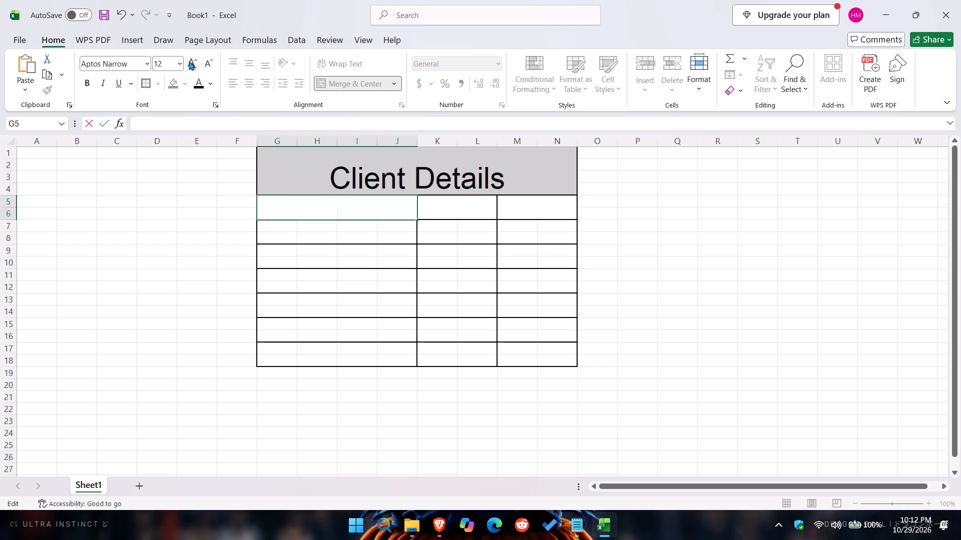
left_click(189, 61)
left_click(189, 61)
key("shift+b")
key("i")
key("BackSpace")
type("us")
type("iness")
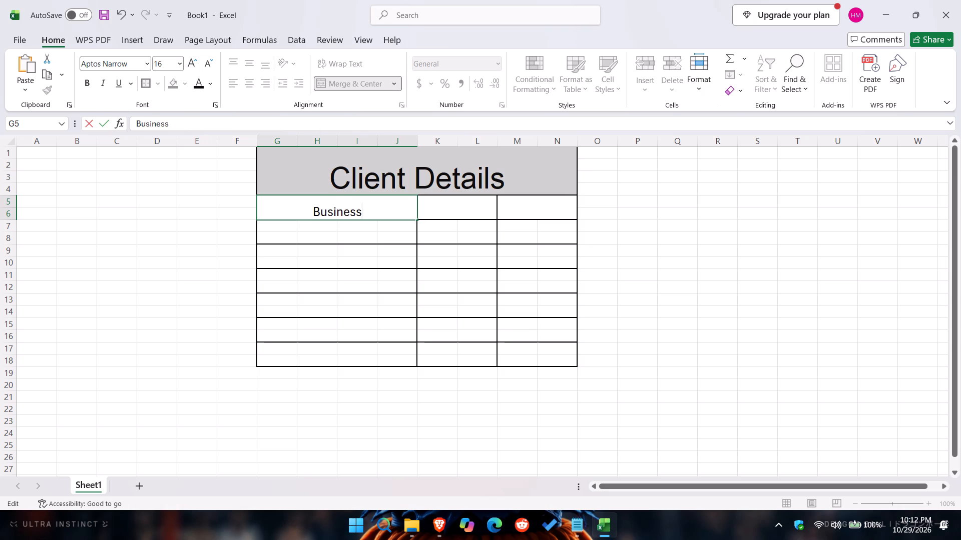
key("space")
type("naem")
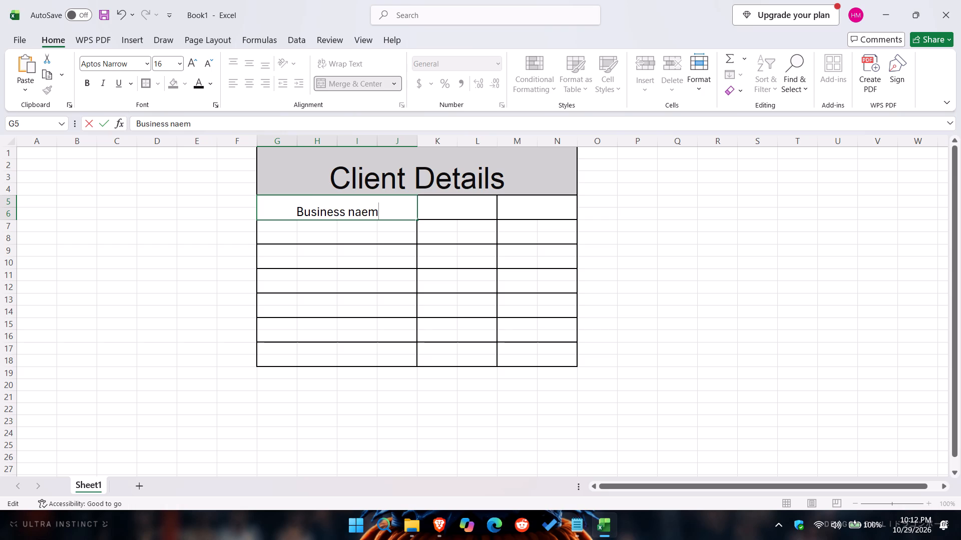
key("BackSpace")
key("BackSpace")
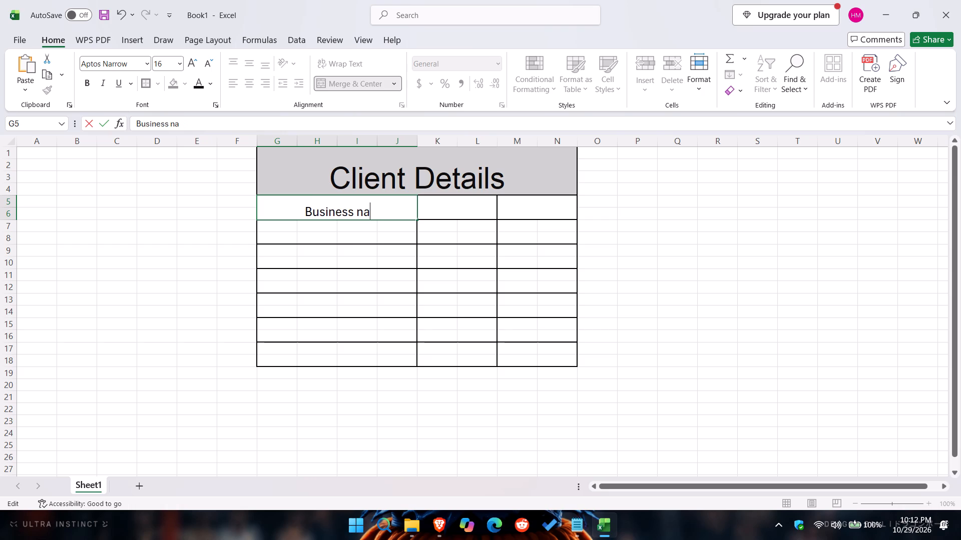
type("me")
key("space")
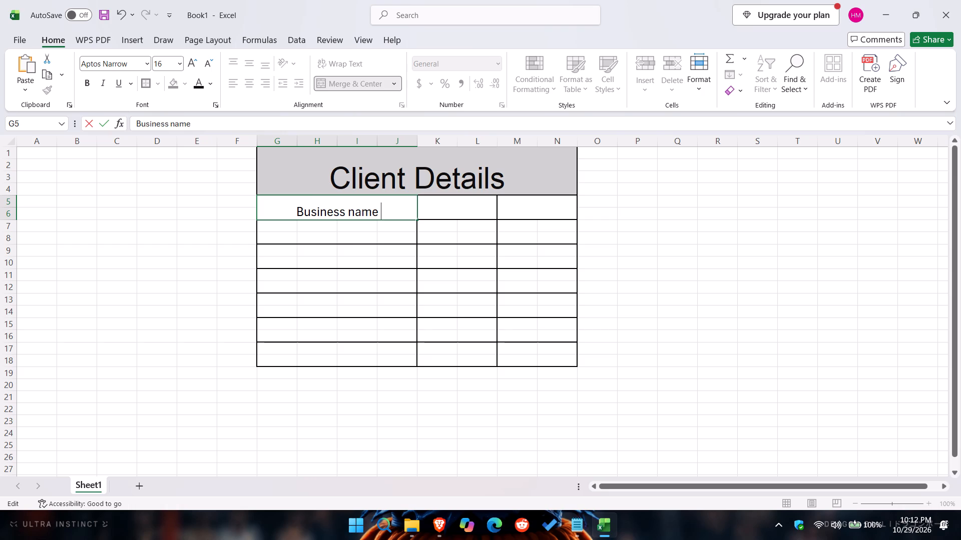
Enter the heading "Phone no" in merged cell K5:L6 and set its text to font size 16.
double_click(449, 213)
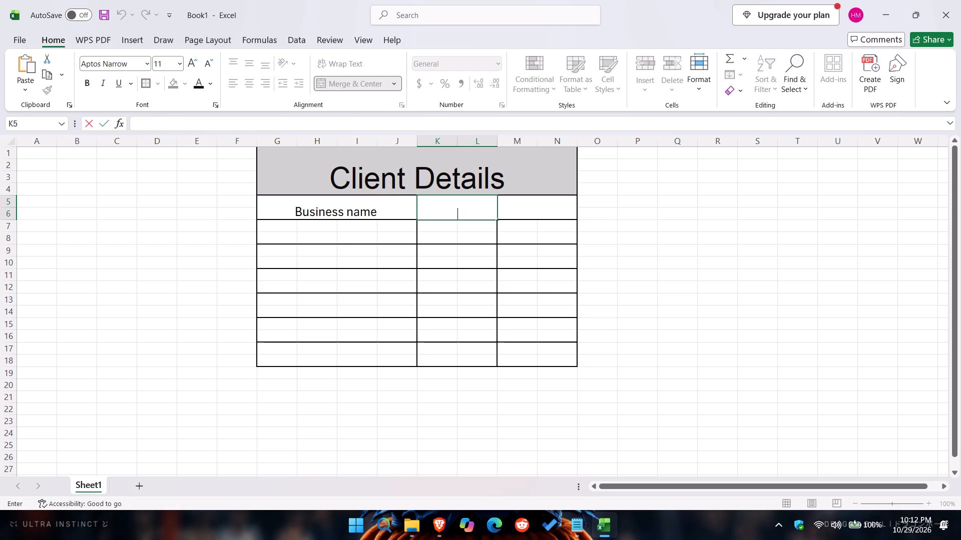
type("Phone")
key("space")
type("no")
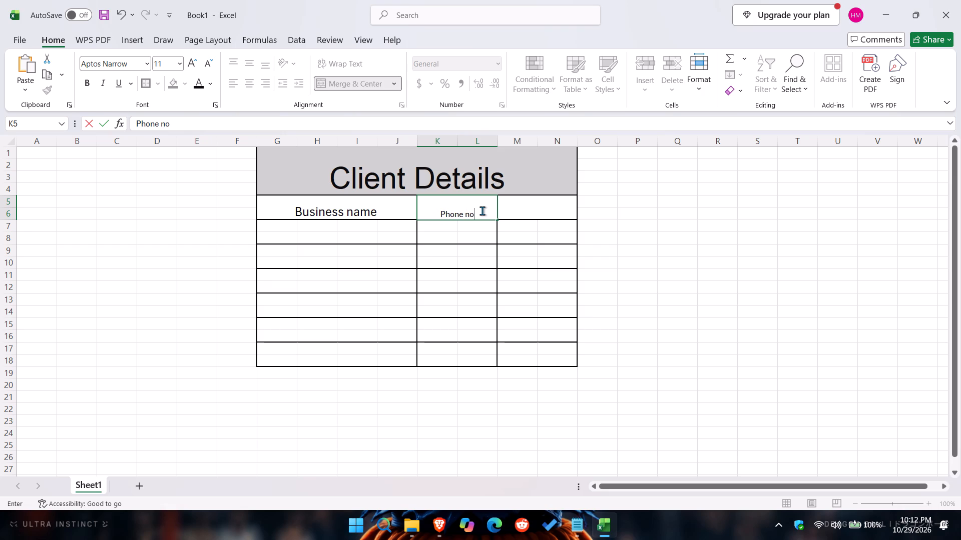
left_click_drag(482, 210, 436, 207)
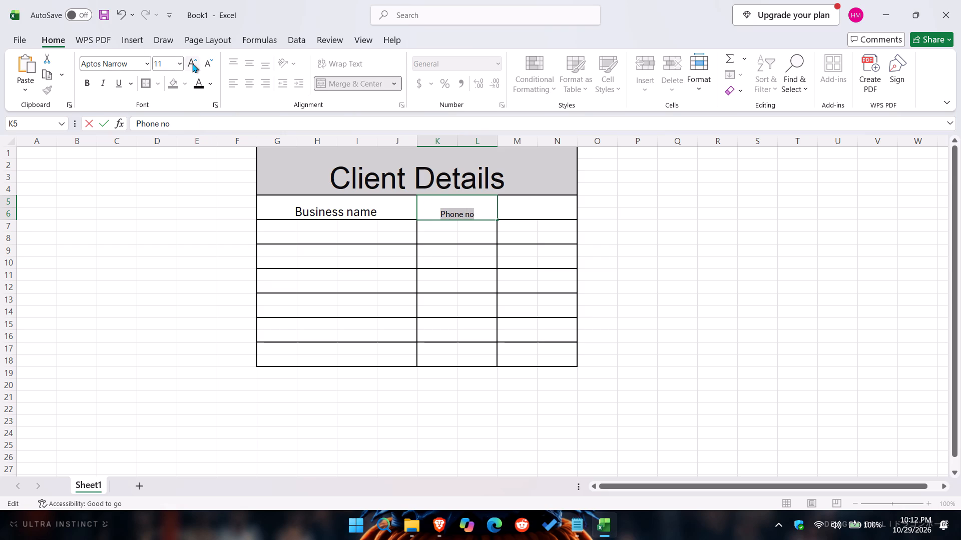
double_click(192, 63)
left_click(193, 63)
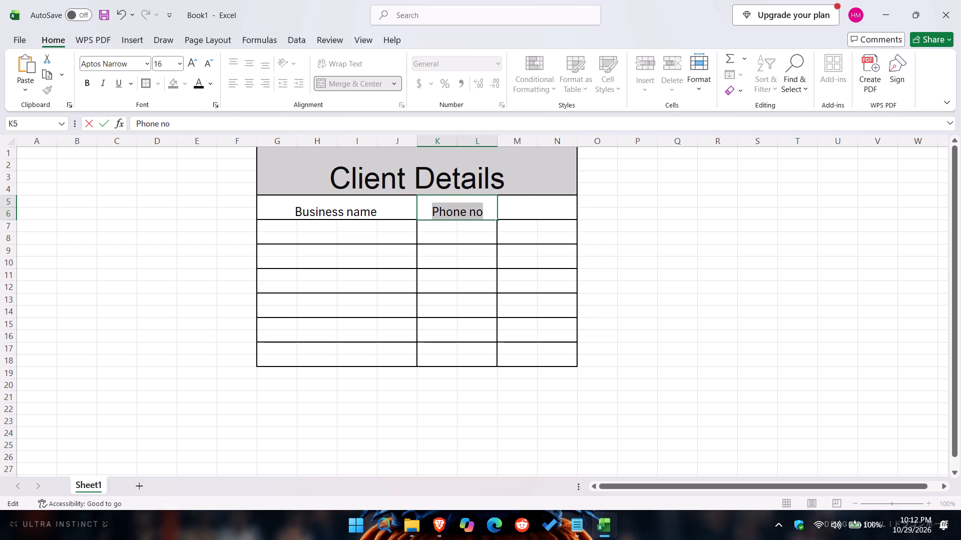
Enter the heading "Place" in merged cell M5:N6 at font size 18.
left_click(534, 206)
double_click(533, 206)
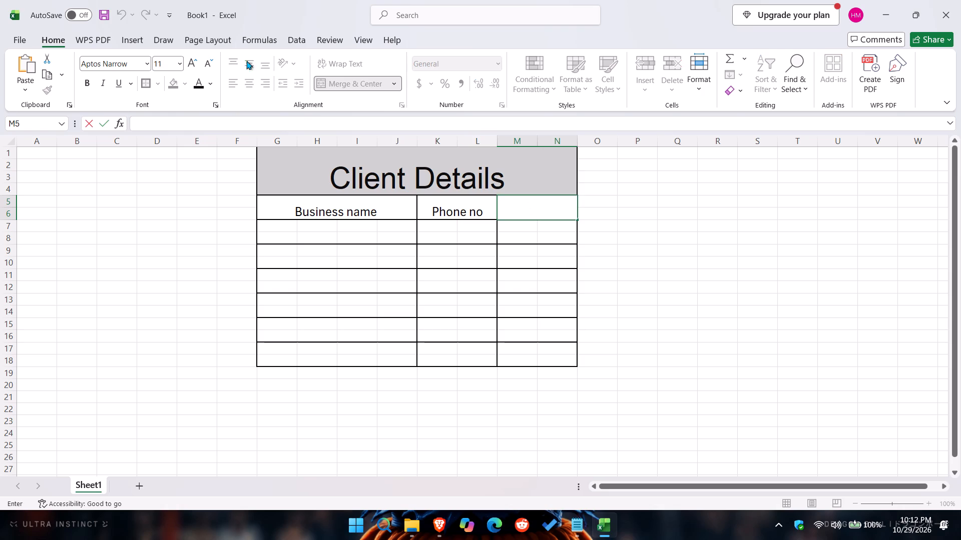
triple_click(196, 62)
left_click(196, 62)
type("Pl")
type("ace")
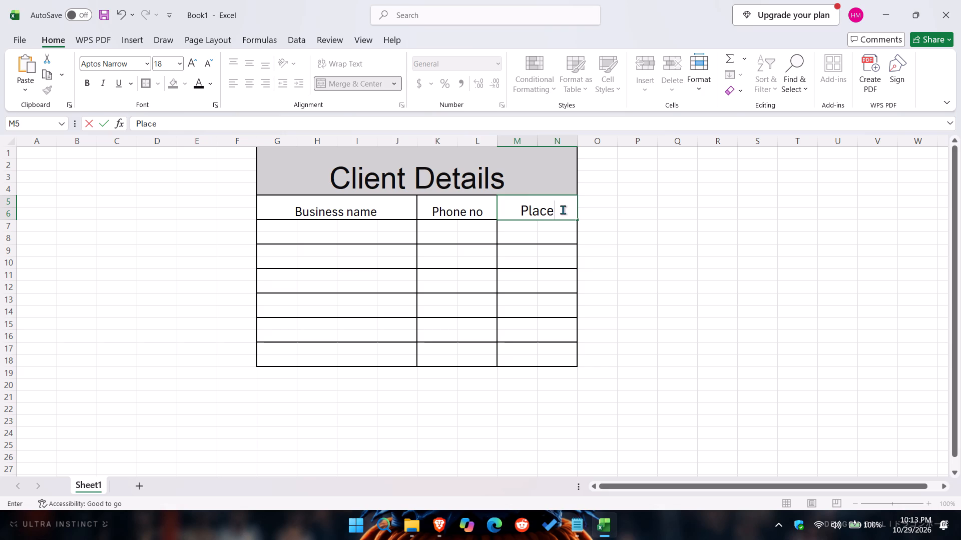
Merge and center each two-row block of the Business name column separately, from G7:J8 down to G17:J18.
left_click_drag(275, 224, 374, 241)
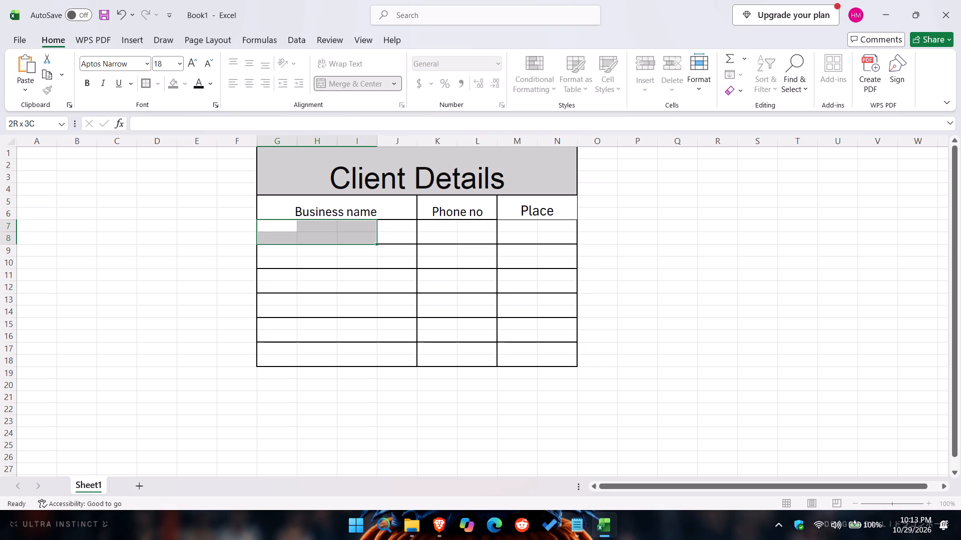
left_click_drag(374, 241, 395, 241)
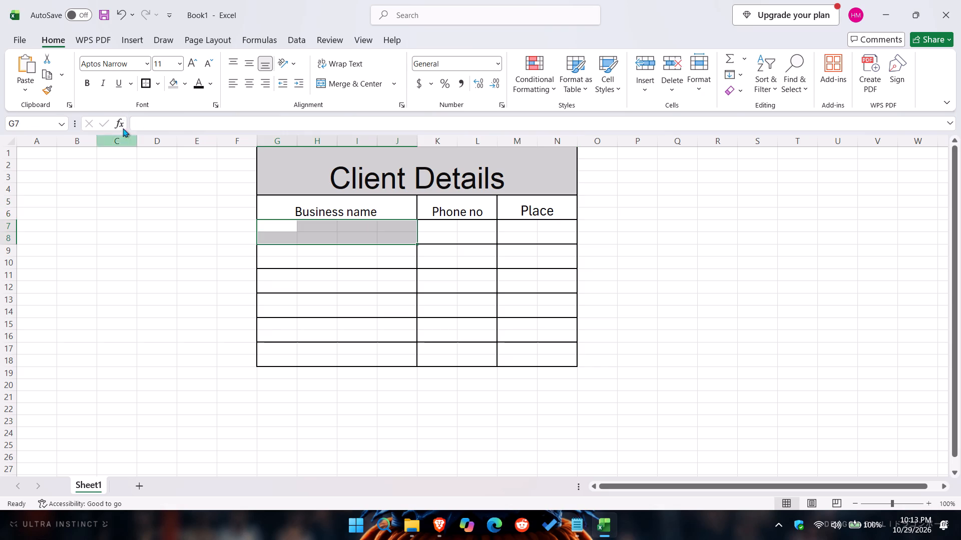
left_click(339, 82)
left_click_drag(279, 252, 393, 259)
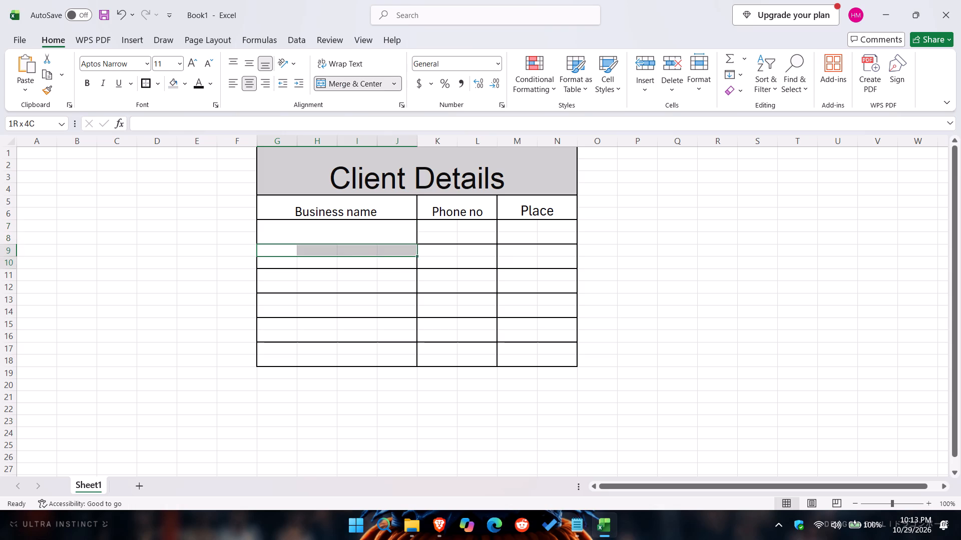
left_click_drag(393, 259, 395, 266)
left_click(328, 83)
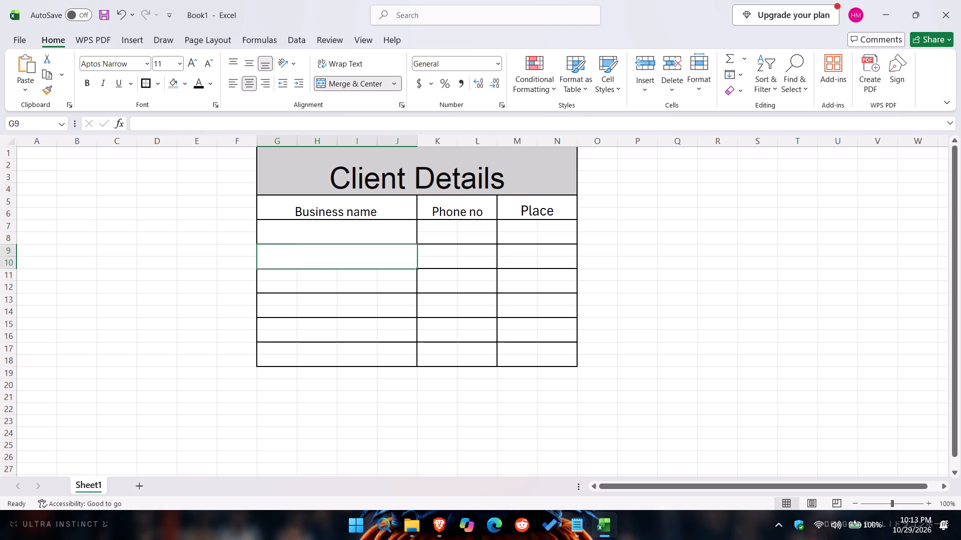
left_click_drag(284, 275, 397, 284)
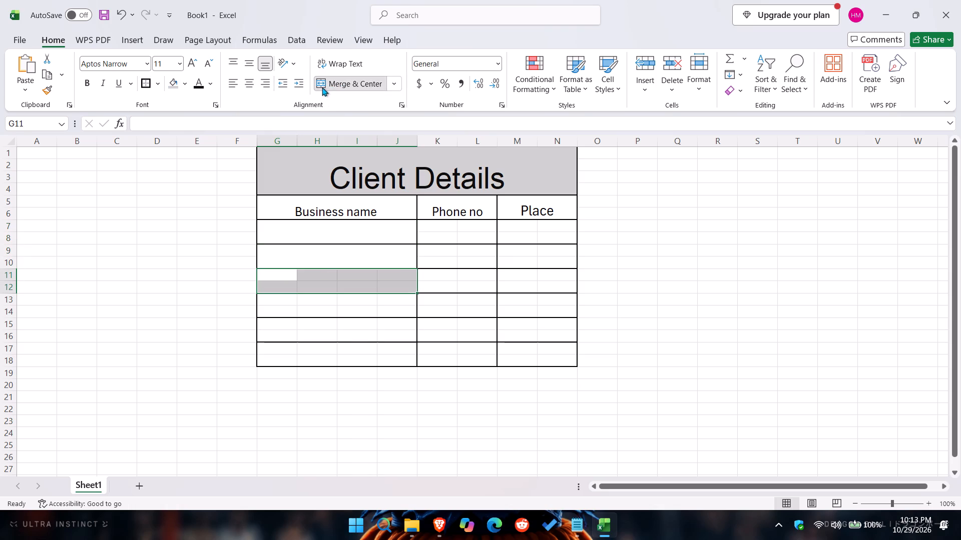
left_click(322, 87)
left_click_drag(289, 302, 397, 311)
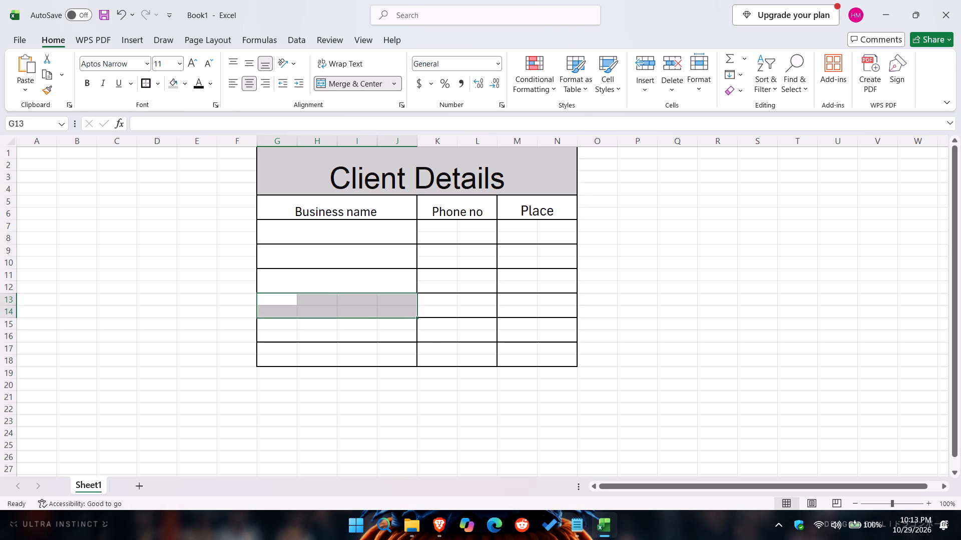
left_click(340, 77)
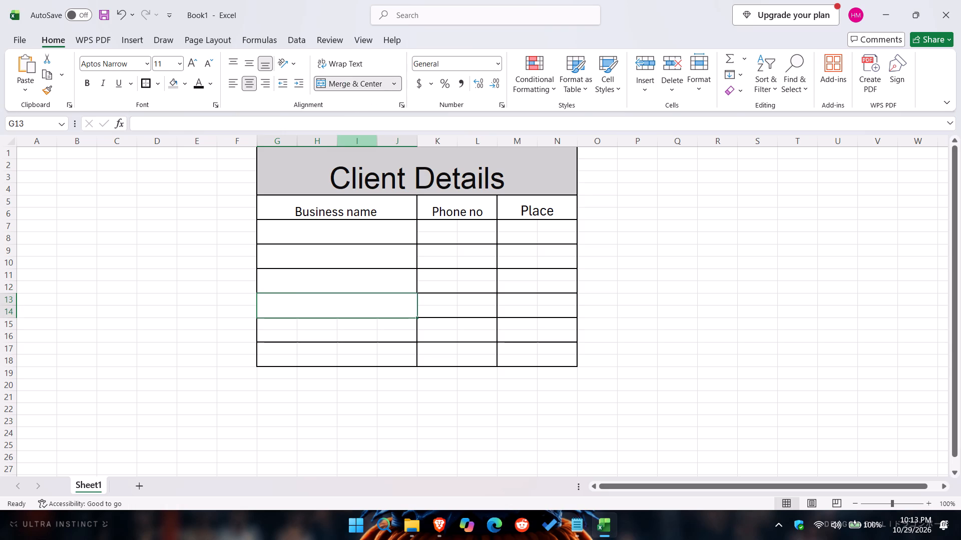
left_click_drag(285, 326, 386, 333)
left_click(351, 78)
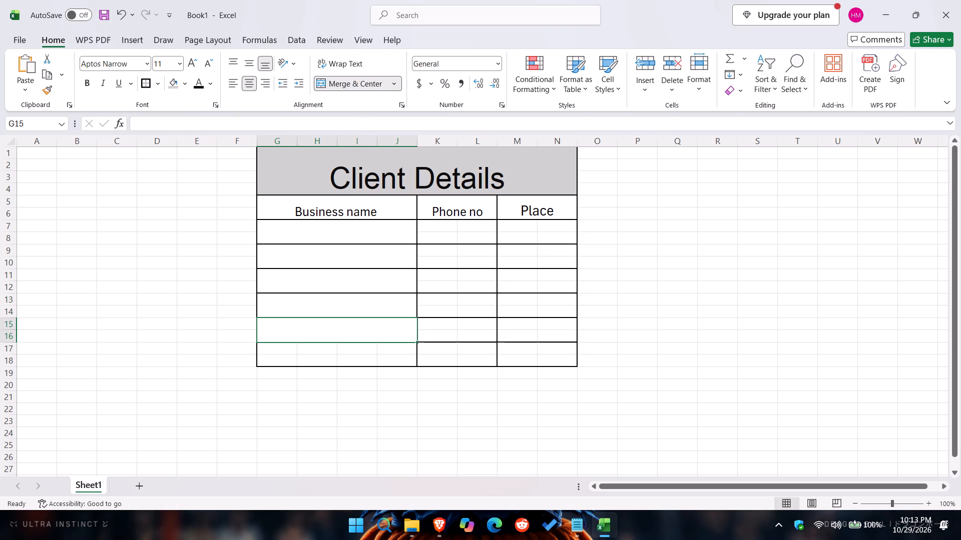
left_click_drag(277, 349, 396, 361)
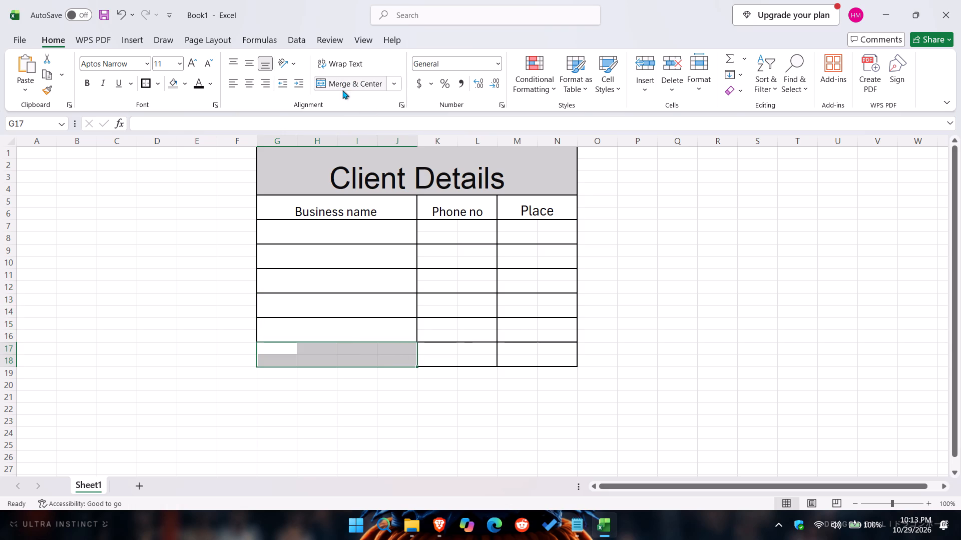
left_click(342, 83)
Merge and center each two-row block of the Phone no column separately, from K7:L8 down to K17:L18.
left_click_drag(432, 226, 472, 237)
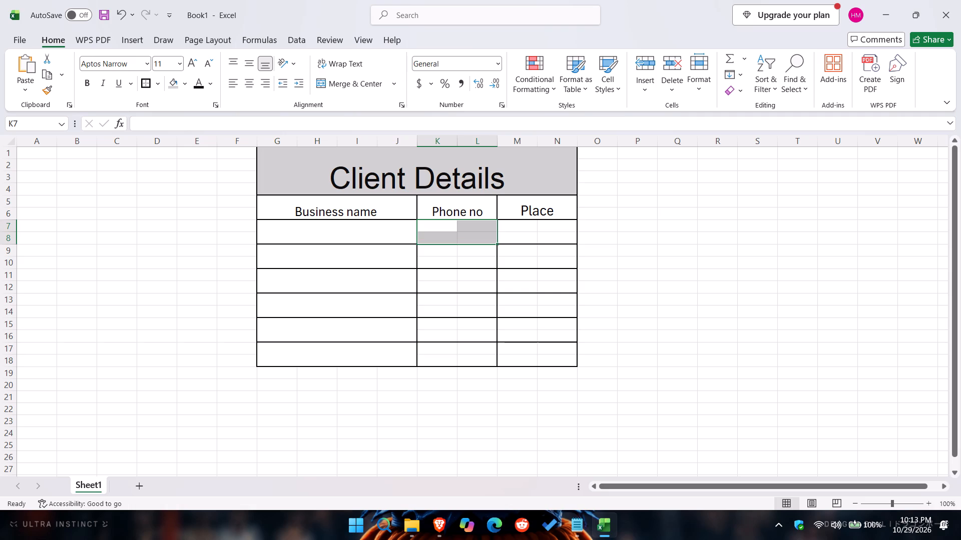
left_click(337, 82)
left_click_drag(429, 252, 503, 267)
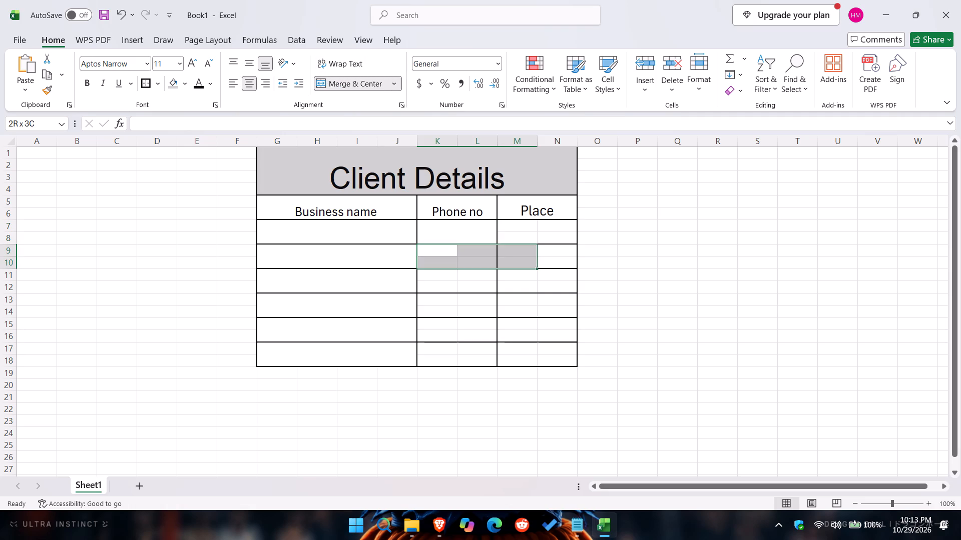
left_click_drag(503, 267, 473, 267)
left_click(326, 80)
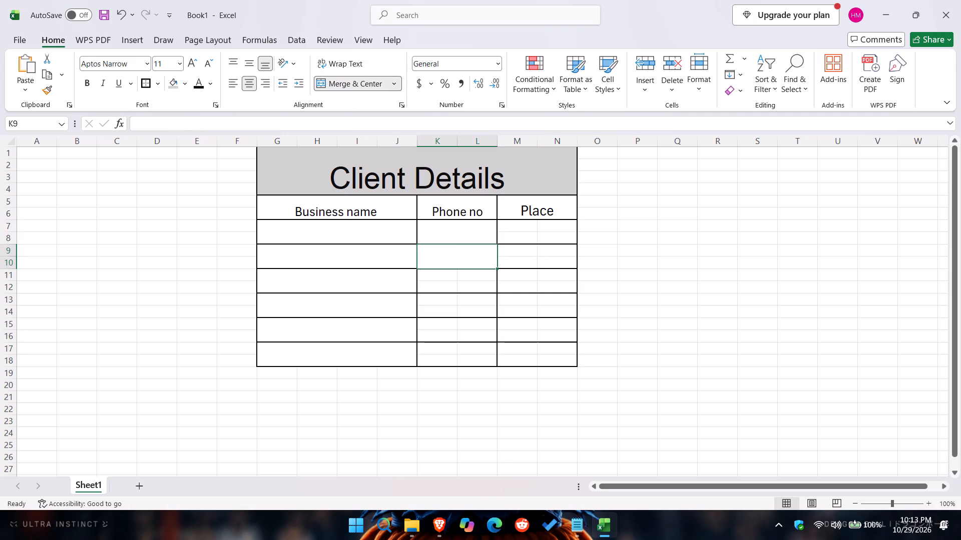
left_click_drag(431, 271, 462, 284)
left_click(339, 80)
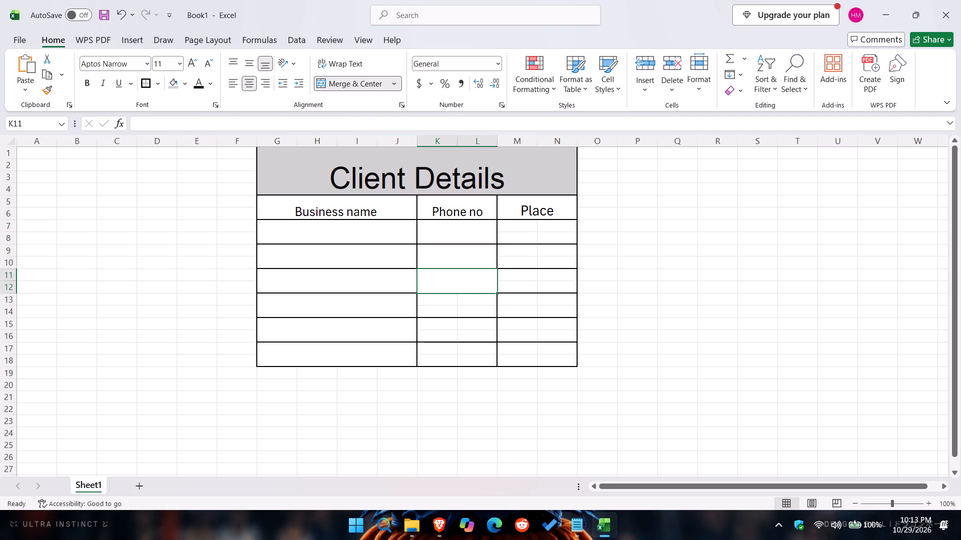
left_click_drag(440, 298, 469, 309)
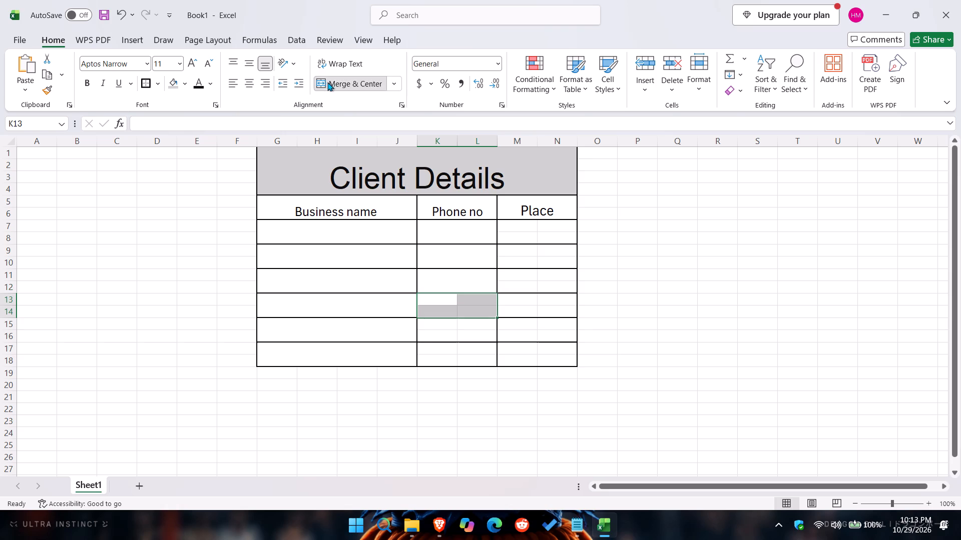
left_click(327, 82)
left_click_drag(436, 323, 465, 333)
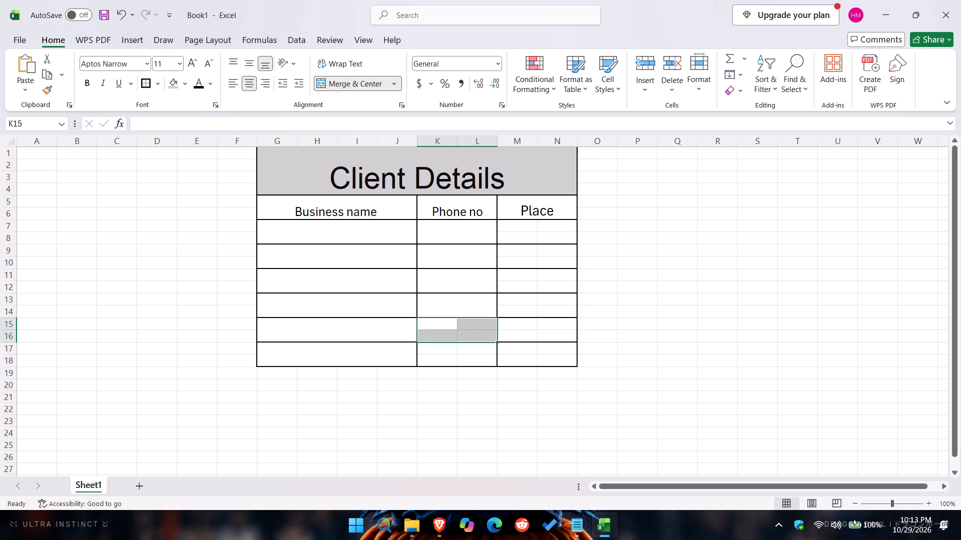
left_click(347, 86)
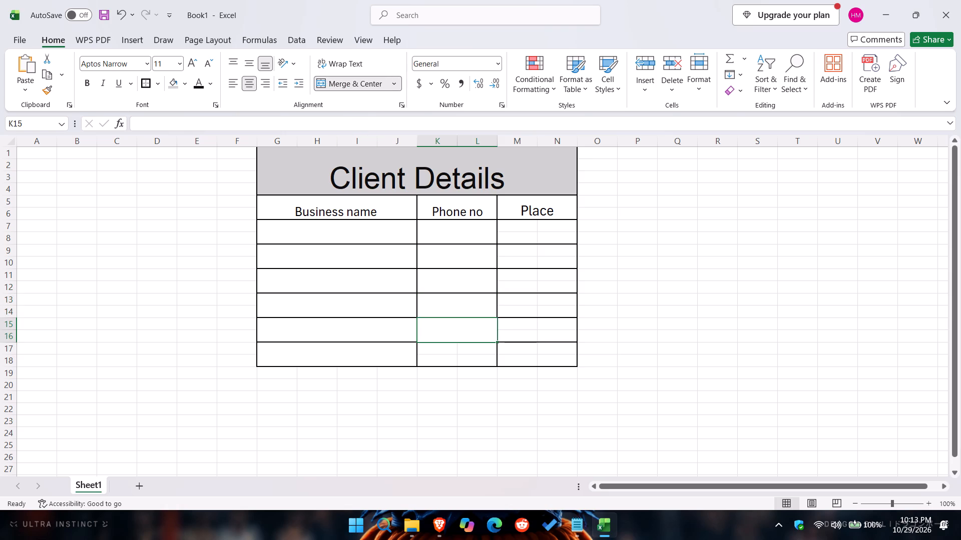
left_click_drag(442, 347, 471, 362)
left_click(325, 83)
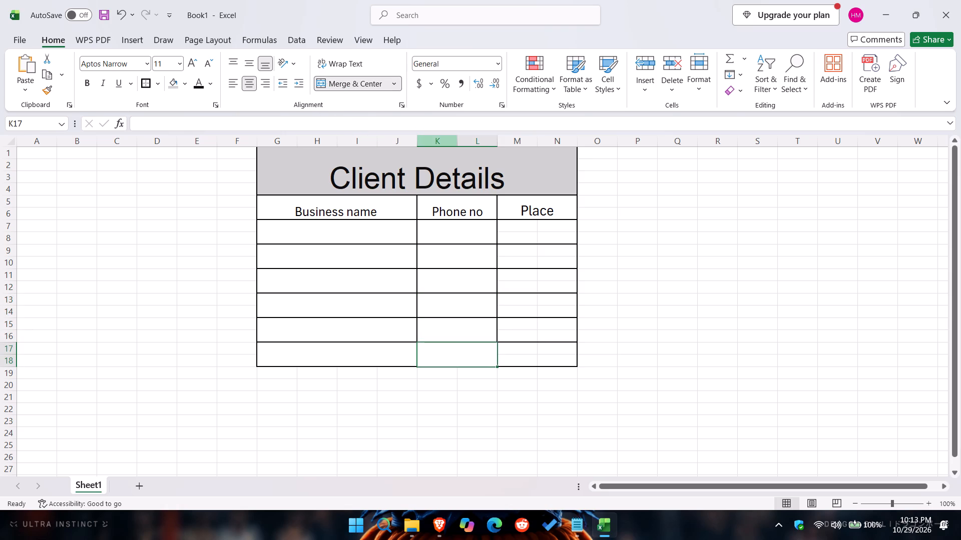
Merge and center each two-row block of the Place column separately, from M7:N8 down to M17:N18.
left_click_drag(509, 224, 554, 235)
left_click(340, 83)
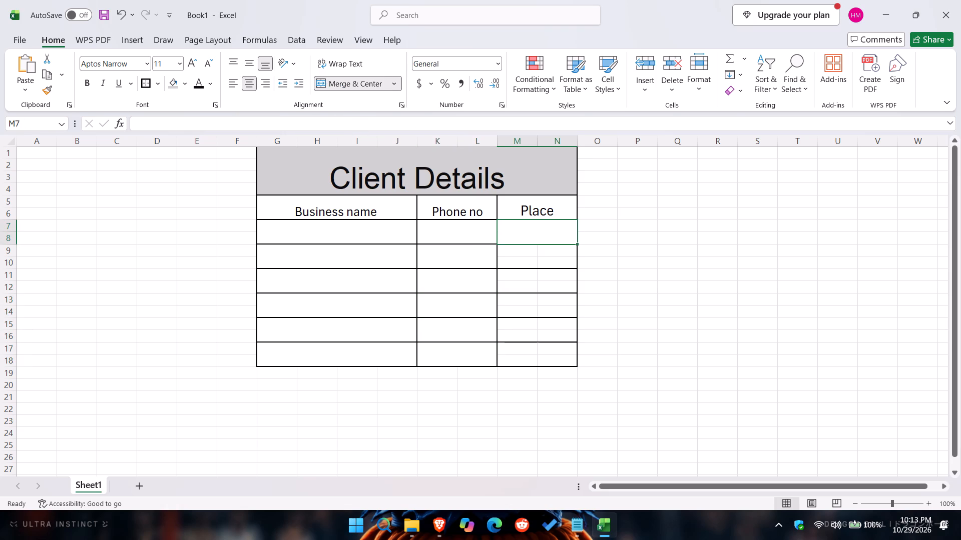
left_click_drag(516, 253, 546, 270)
left_click(528, 257)
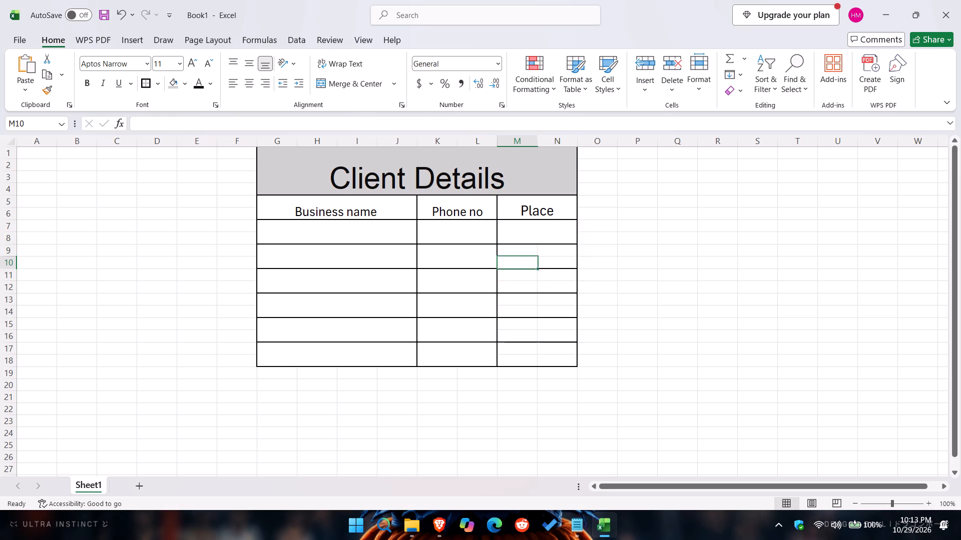
left_click_drag(514, 249, 547, 265)
left_click(344, 84)
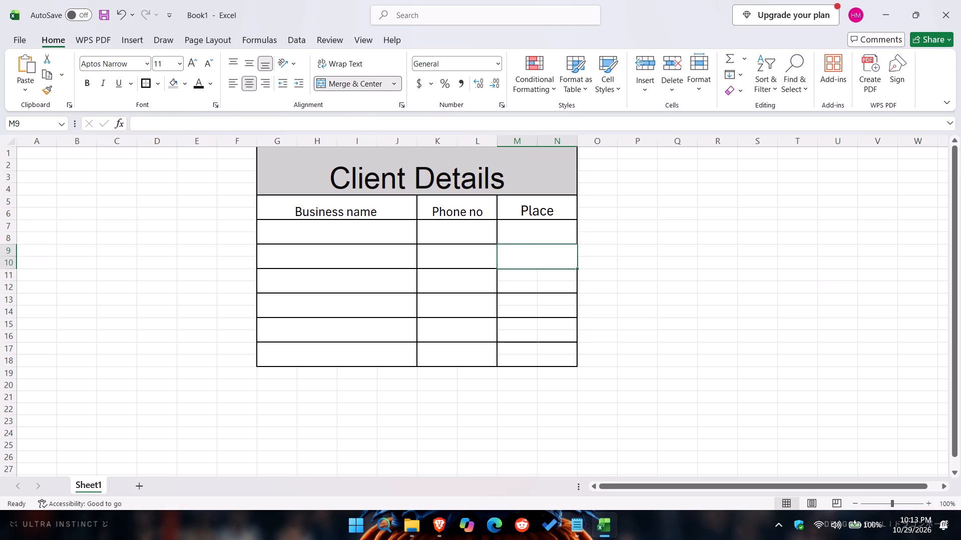
left_click_drag(520, 271, 538, 283)
left_click(333, 80)
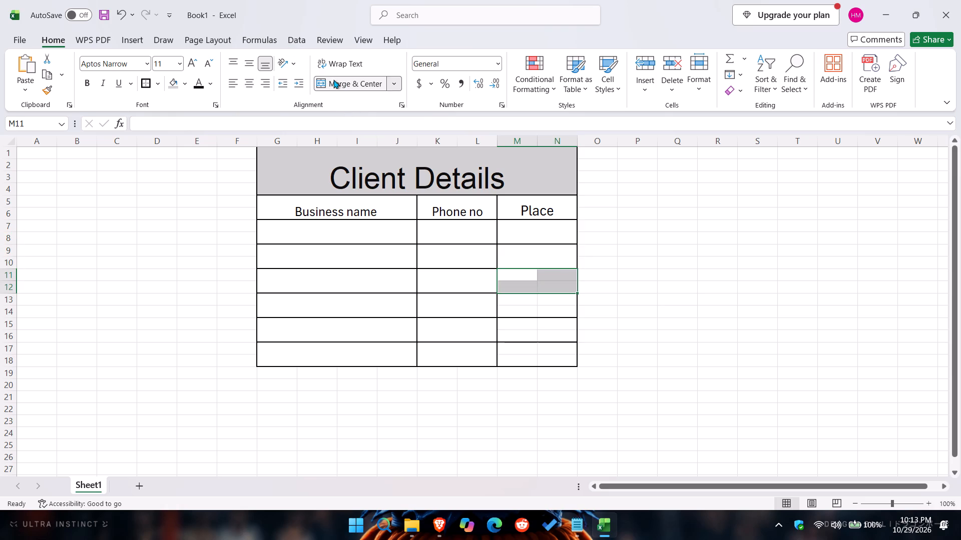
left_click_drag(523, 300, 542, 309)
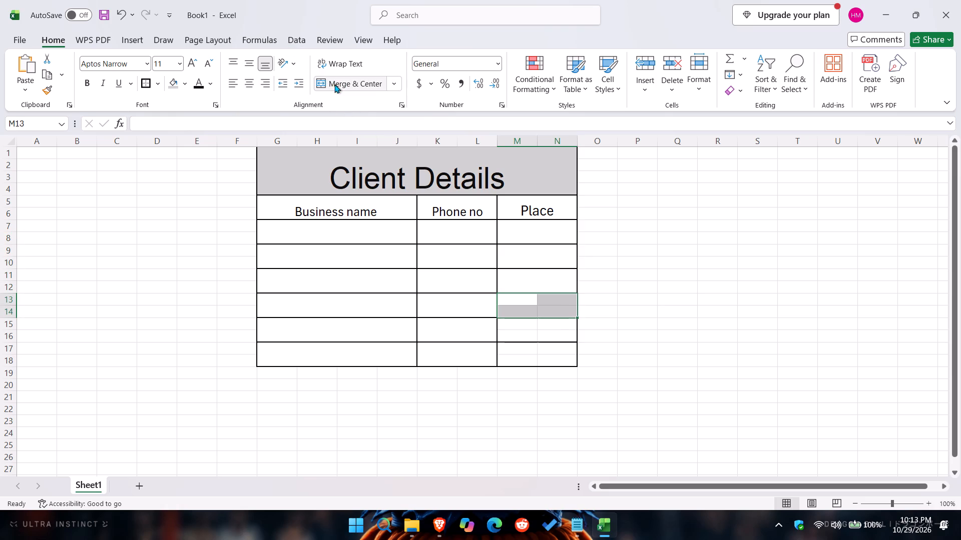
left_click(334, 83)
left_click_drag(522, 325, 543, 333)
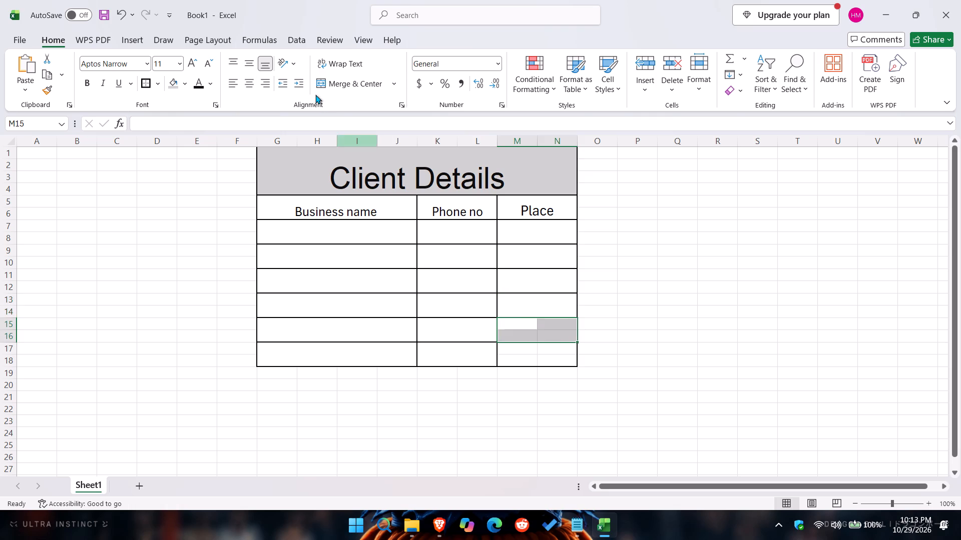
left_click(317, 78)
left_click_drag(517, 351, 541, 356)
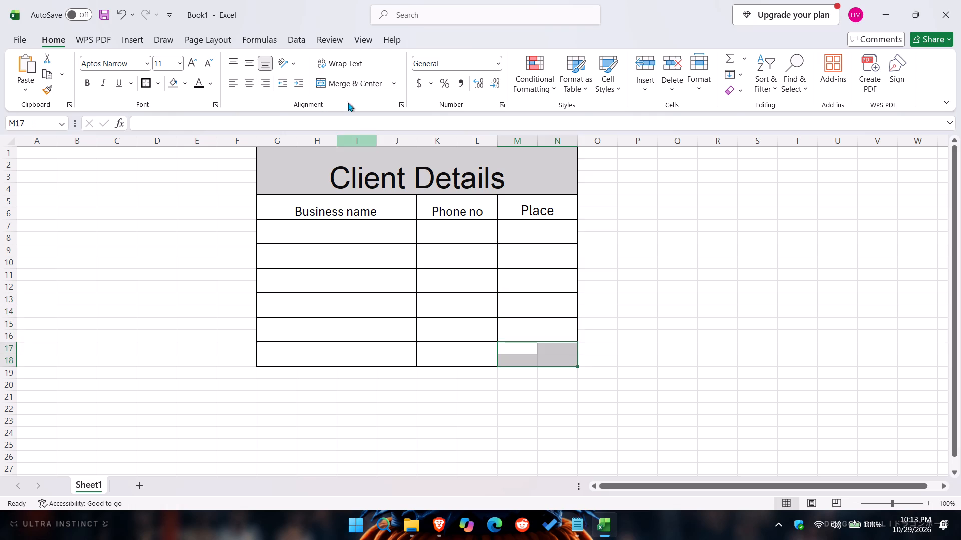
left_click(347, 87)
left_click(683, 329)
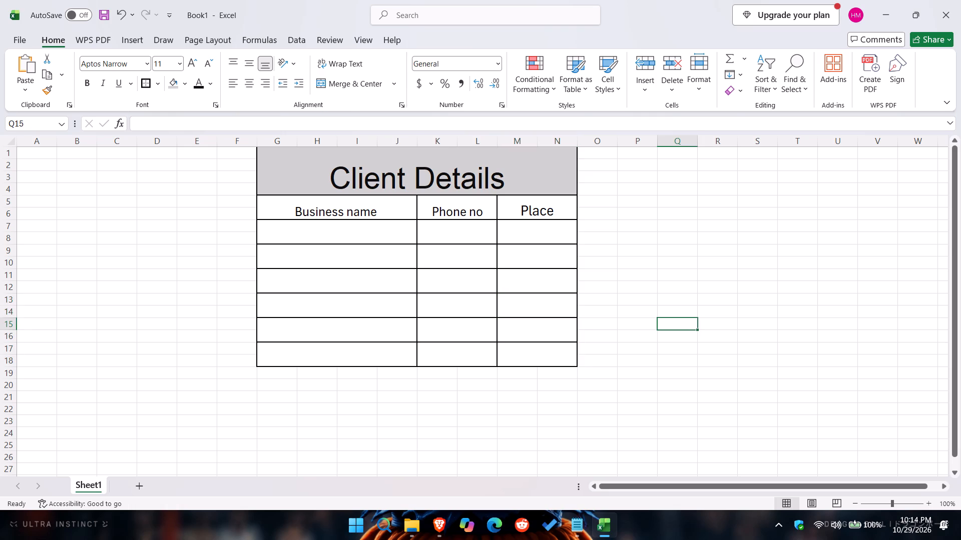
Enter "Mallet GYM" at font size 16 in the first Business name row, G7:J8.
left_click(328, 224)
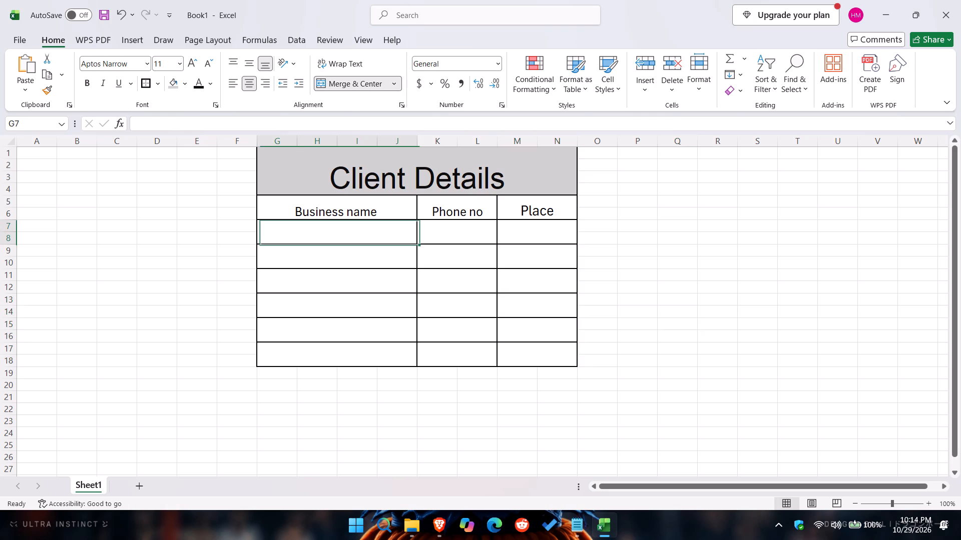
left_click(190, 67)
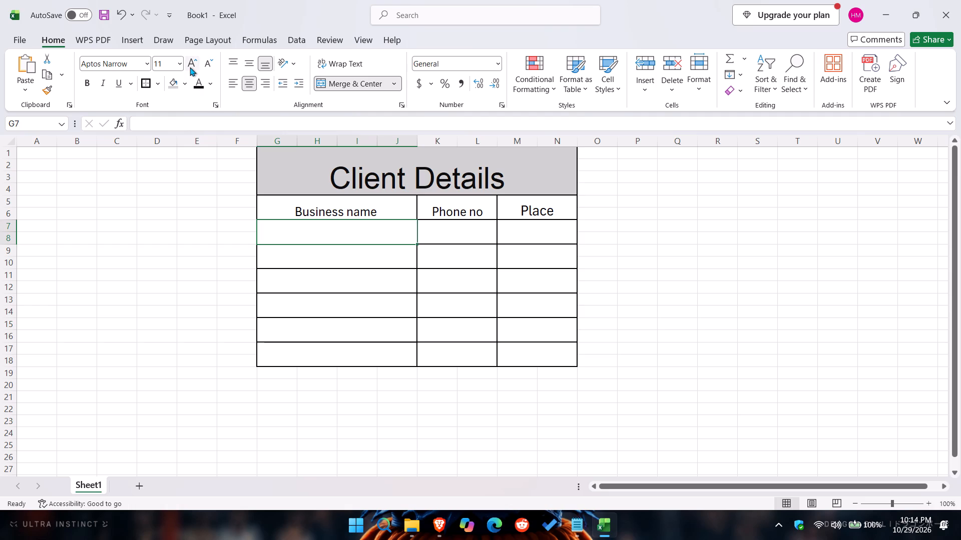
left_click(190, 67)
left_click(190, 66)
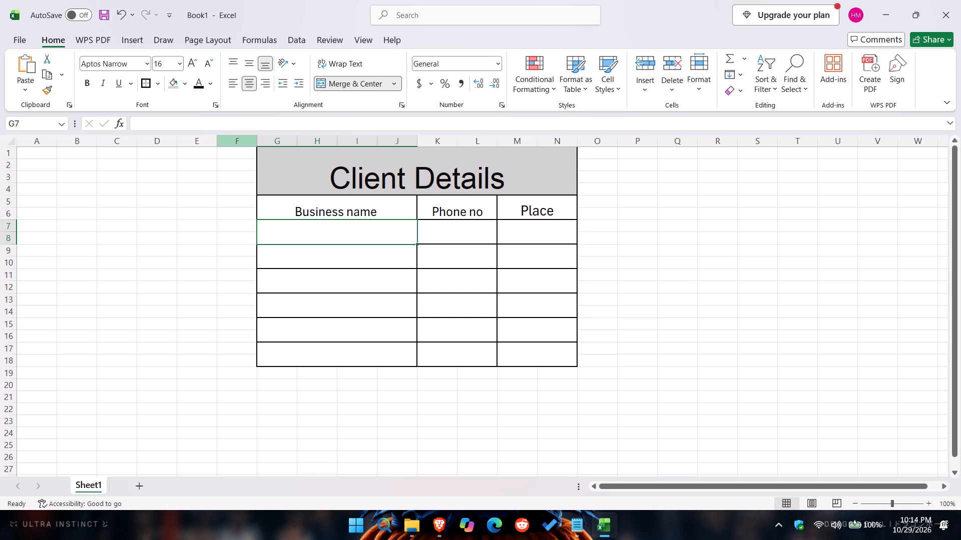
key("shift+m")
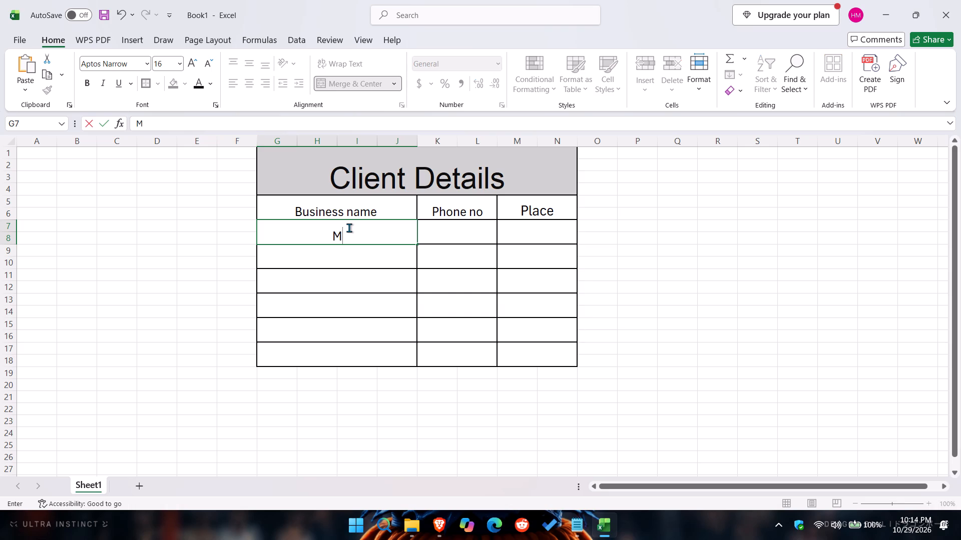
type("allet fi")
key("BackSpace")
key("BackSpace")
type("GYM")
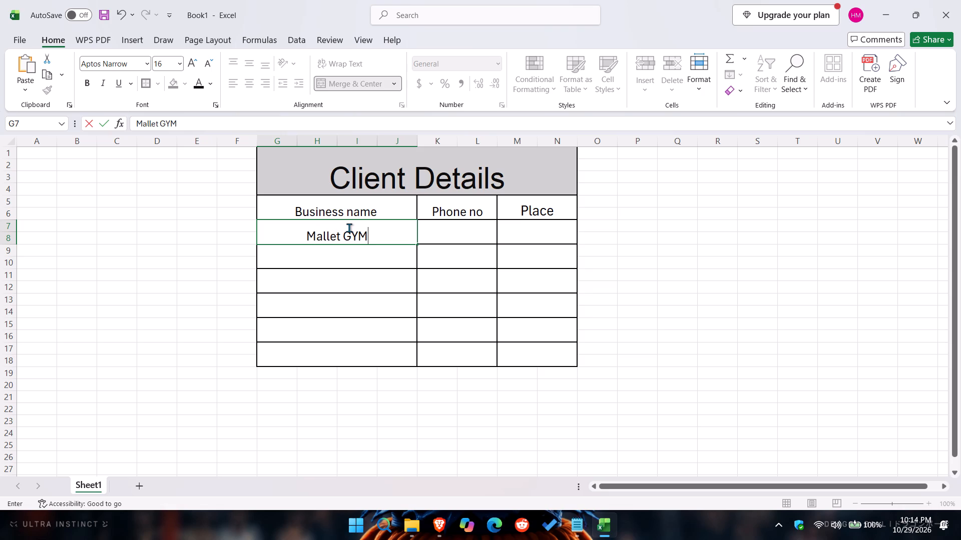
Enter "R.K Fitness World" at font size 16 in the second Business name row, G9:J10.
left_click(344, 253)
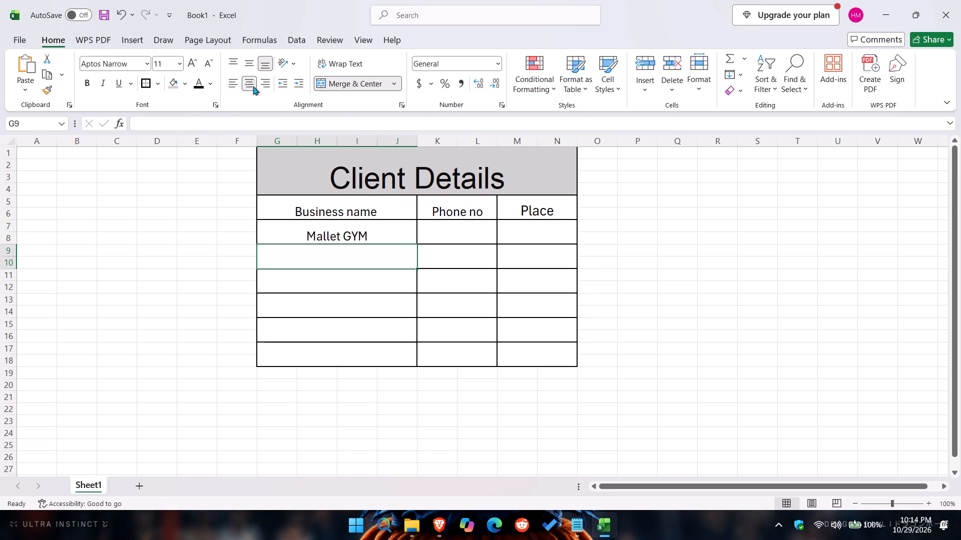
triple_click(190, 63)
type("R.")
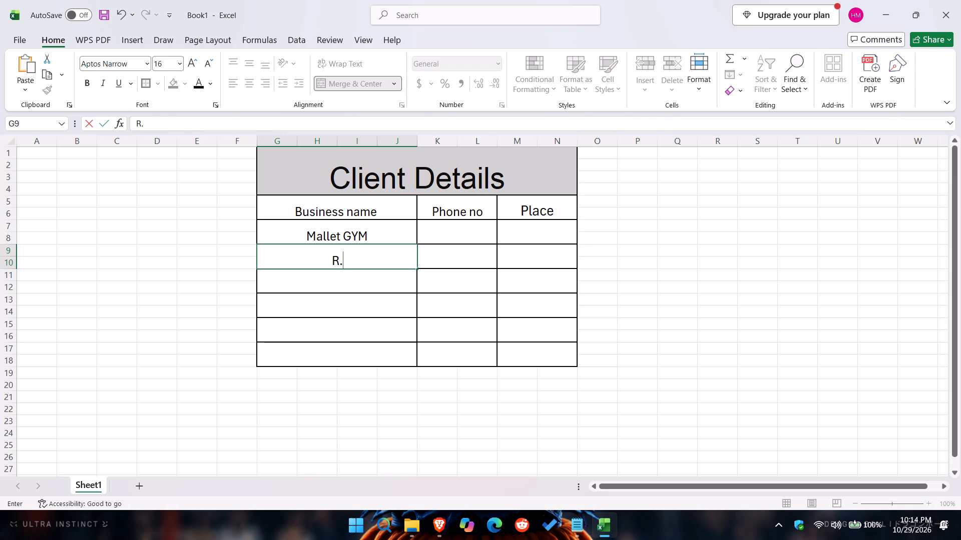
key("shift+k")
key("space")
type("Fitness")
key("space")
type("World")
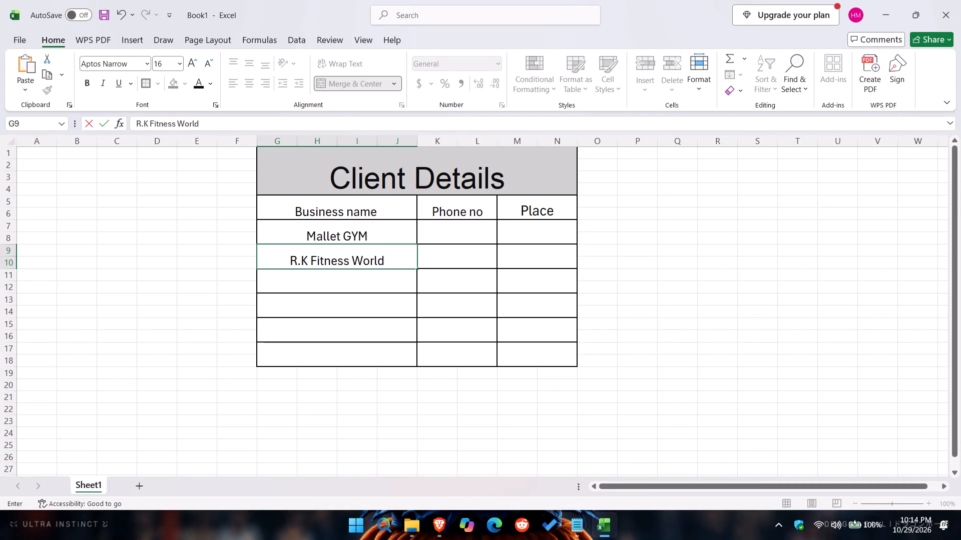
Set the font size of the empty third Business name row, G11:J12, to 16.
left_click(316, 286)
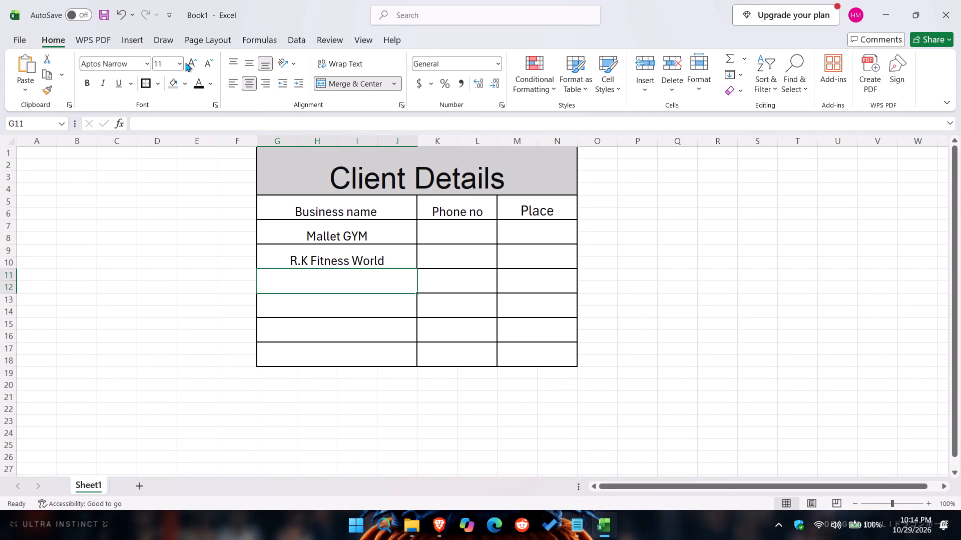
triple_click(186, 63)
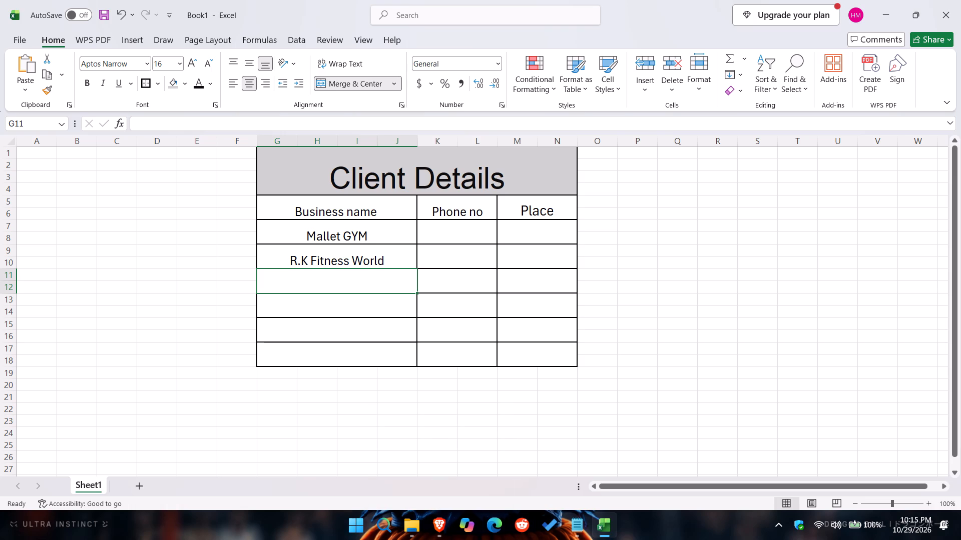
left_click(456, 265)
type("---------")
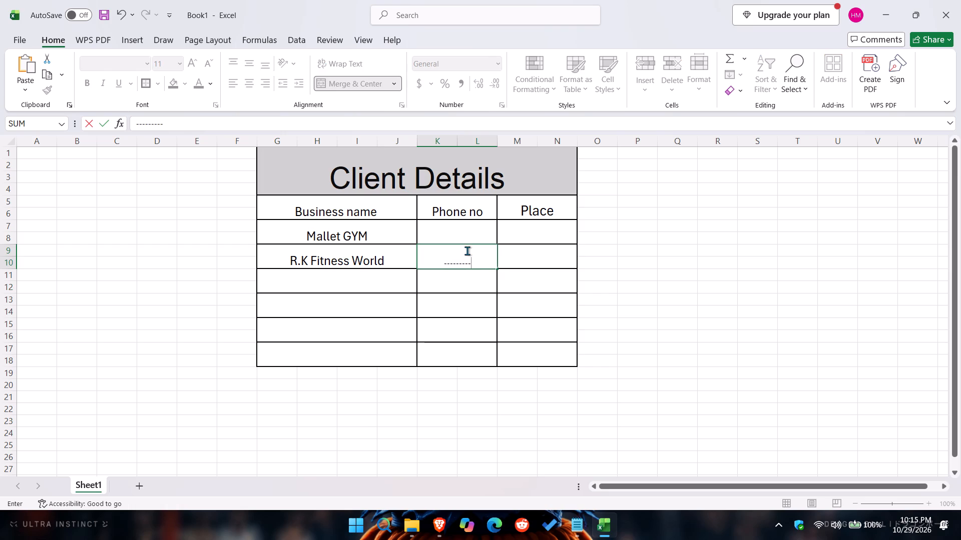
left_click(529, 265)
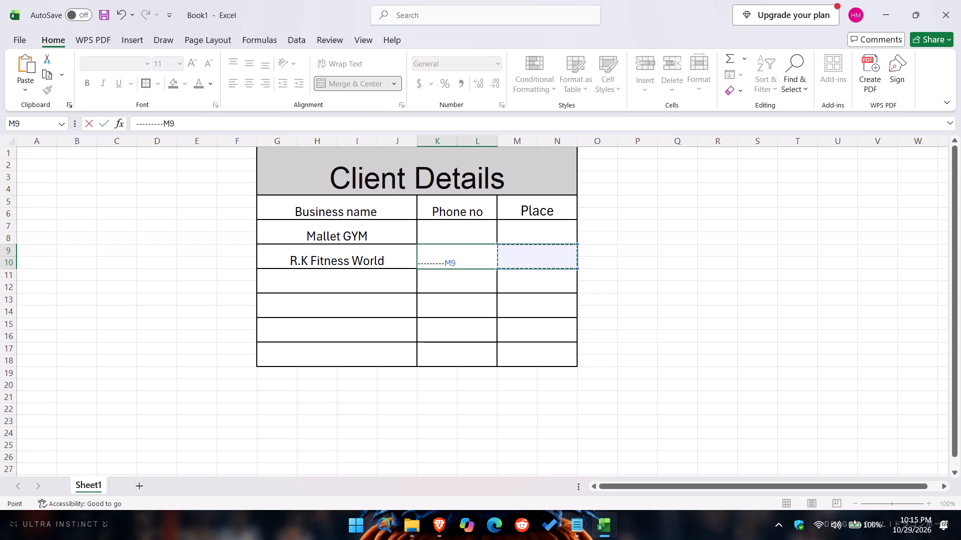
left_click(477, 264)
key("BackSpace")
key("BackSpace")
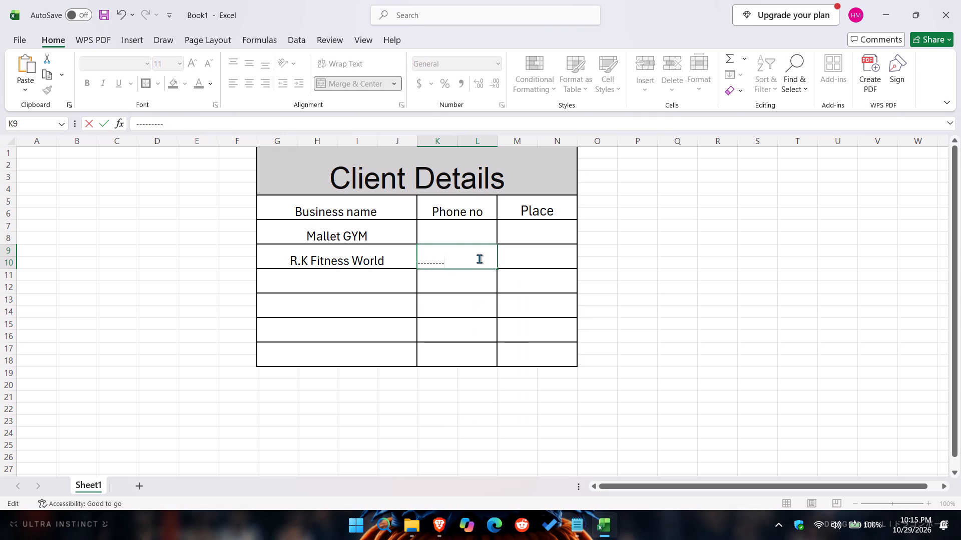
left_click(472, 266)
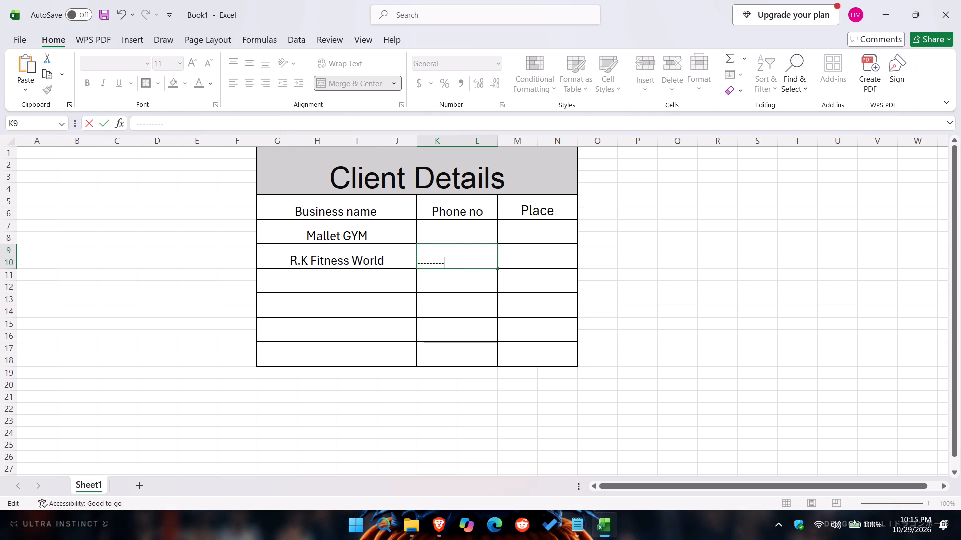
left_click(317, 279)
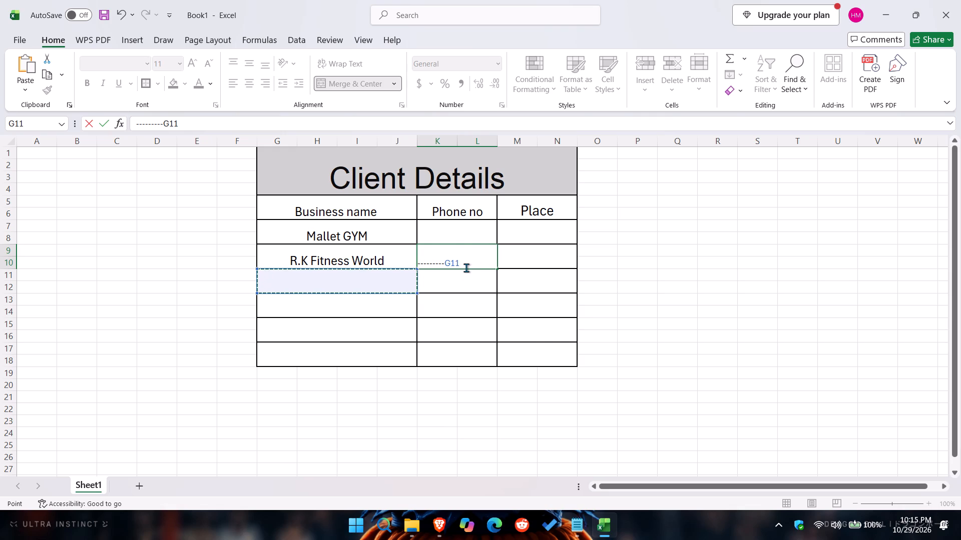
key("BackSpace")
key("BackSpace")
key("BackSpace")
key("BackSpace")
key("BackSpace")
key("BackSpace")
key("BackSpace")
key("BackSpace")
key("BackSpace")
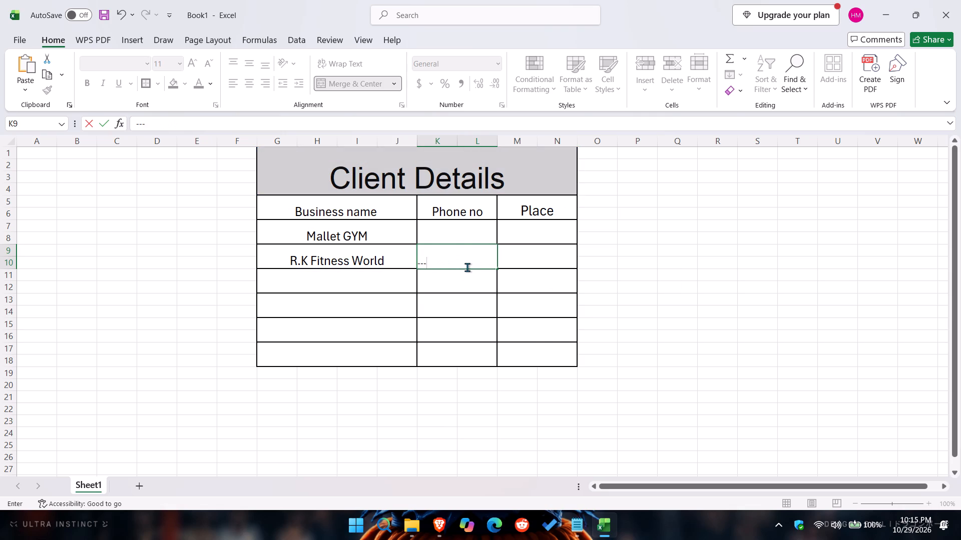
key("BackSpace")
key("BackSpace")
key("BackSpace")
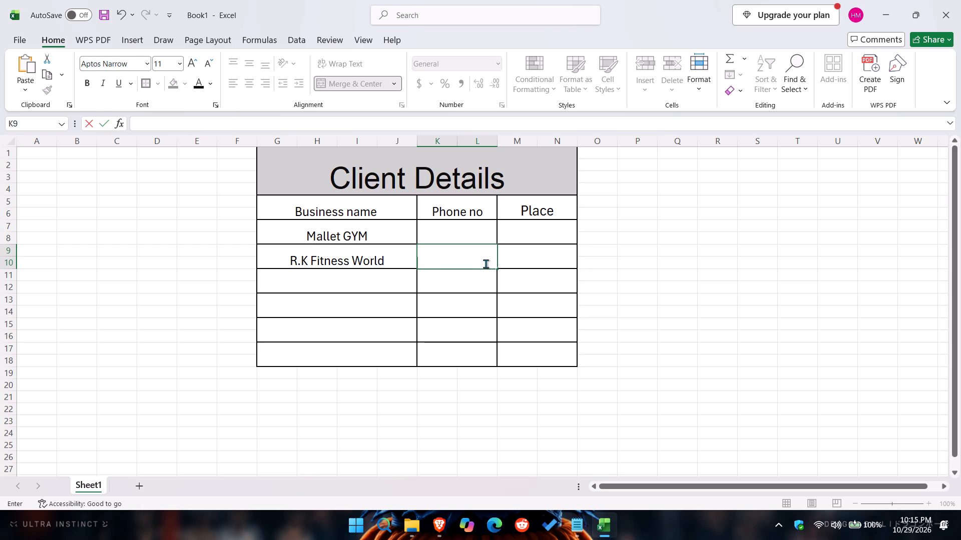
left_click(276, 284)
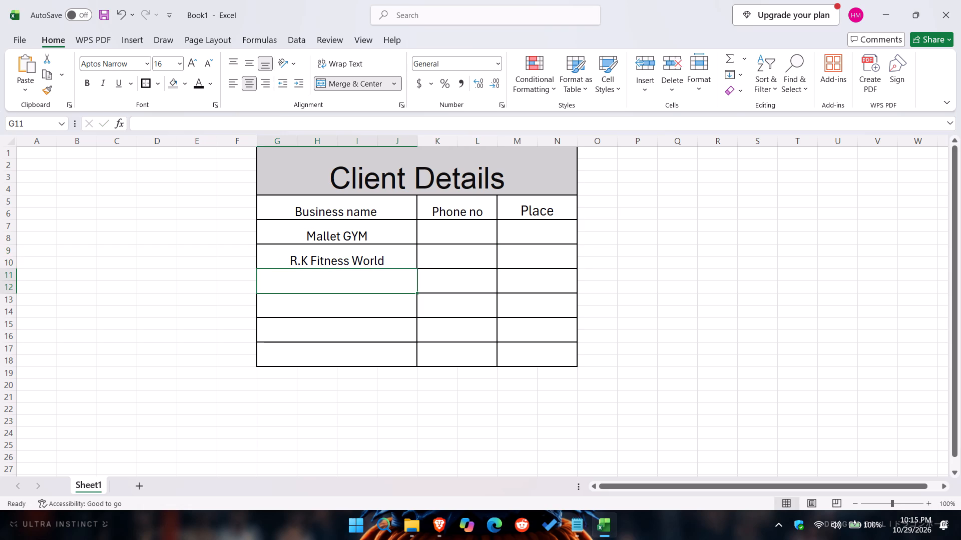
Enter "Pachora" at font size 16 in the first Place row, M7:N8.
left_click(522, 235)
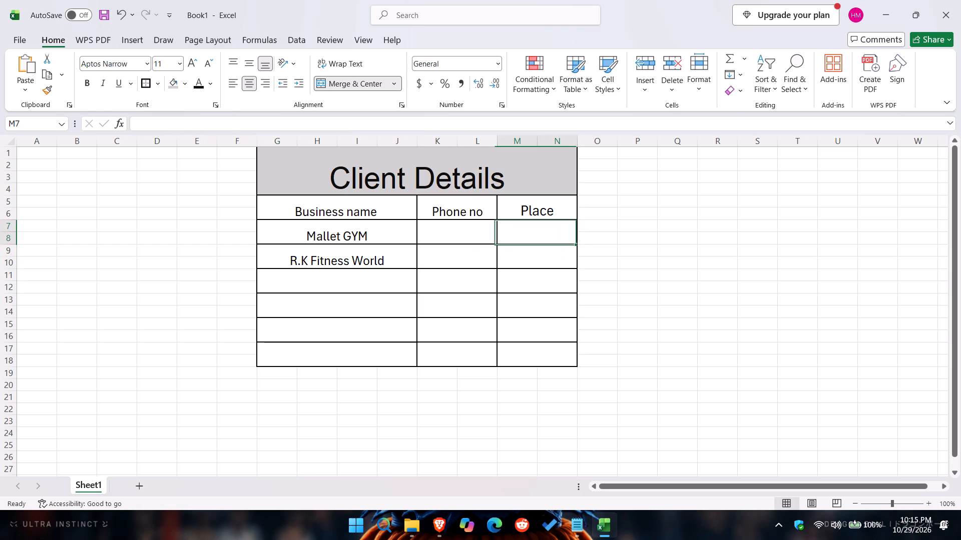
key("shift+p")
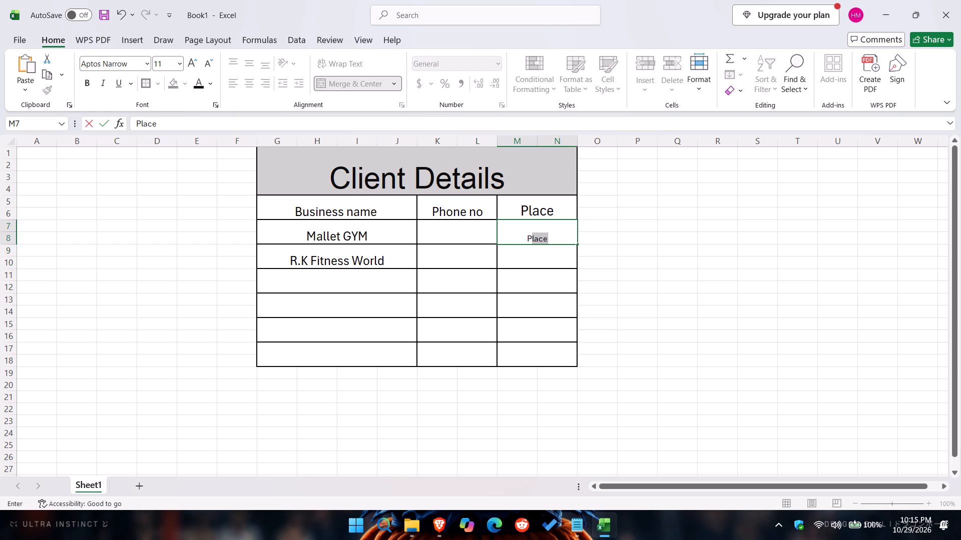
key("c")
key("BackSpace")
type("achora")
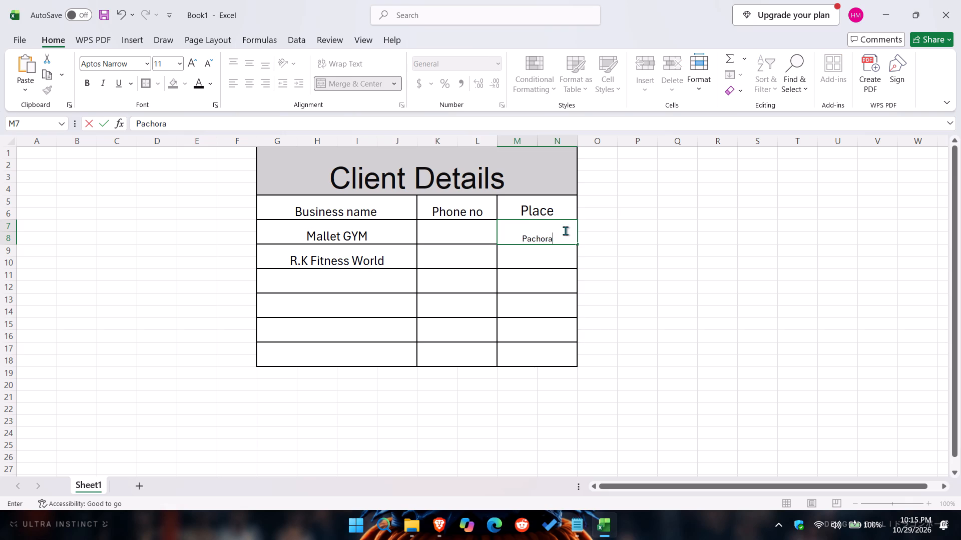
left_click(188, 59)
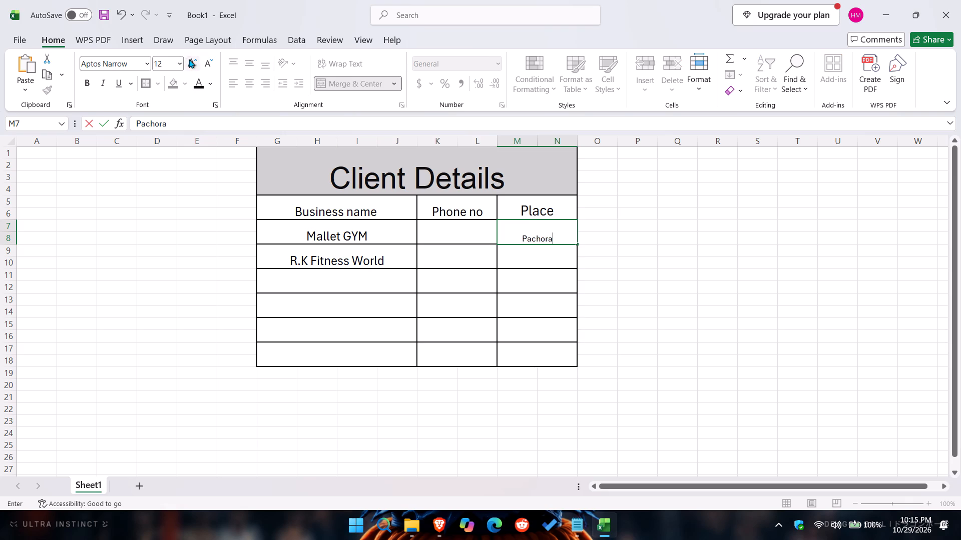
left_click(189, 59)
left_click_drag(557, 236, 520, 236)
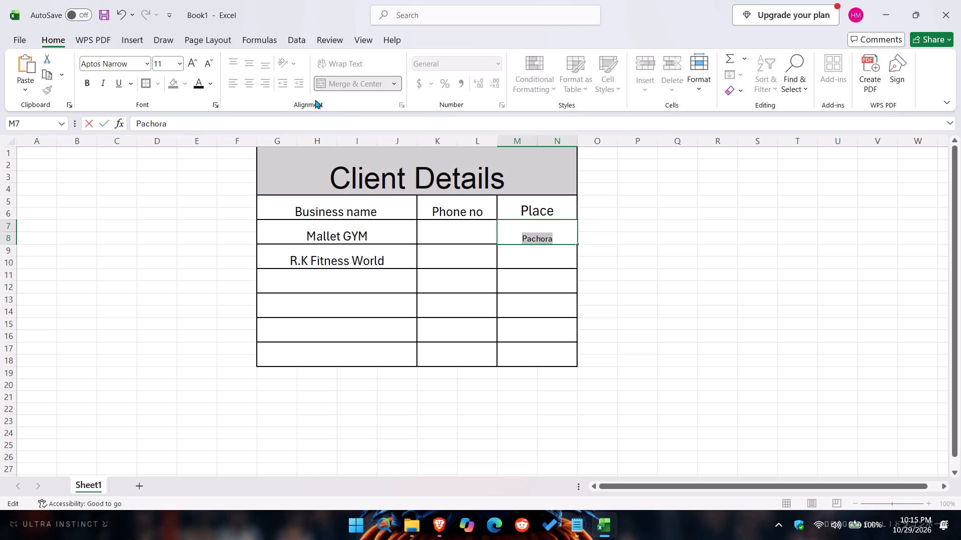
double_click(190, 59)
left_click(183, 71)
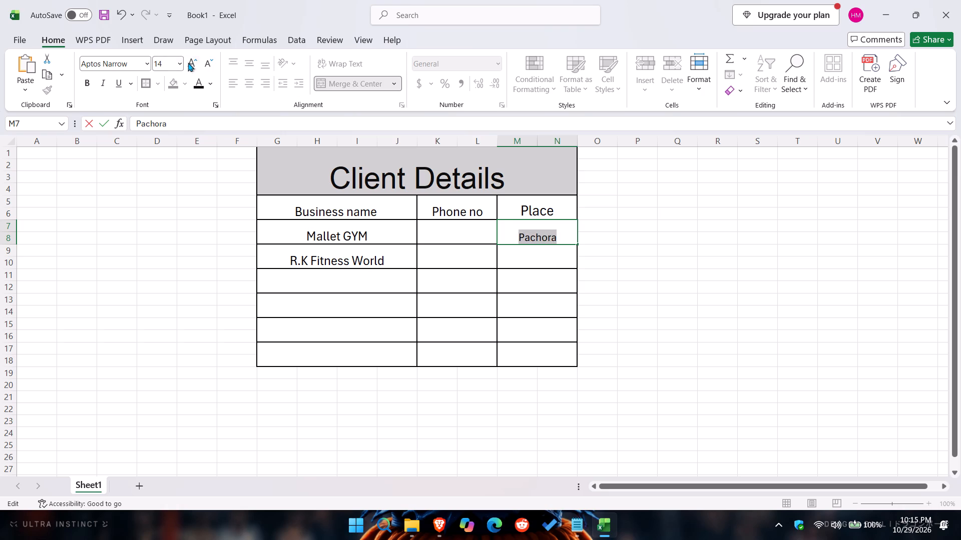
left_click(190, 61)
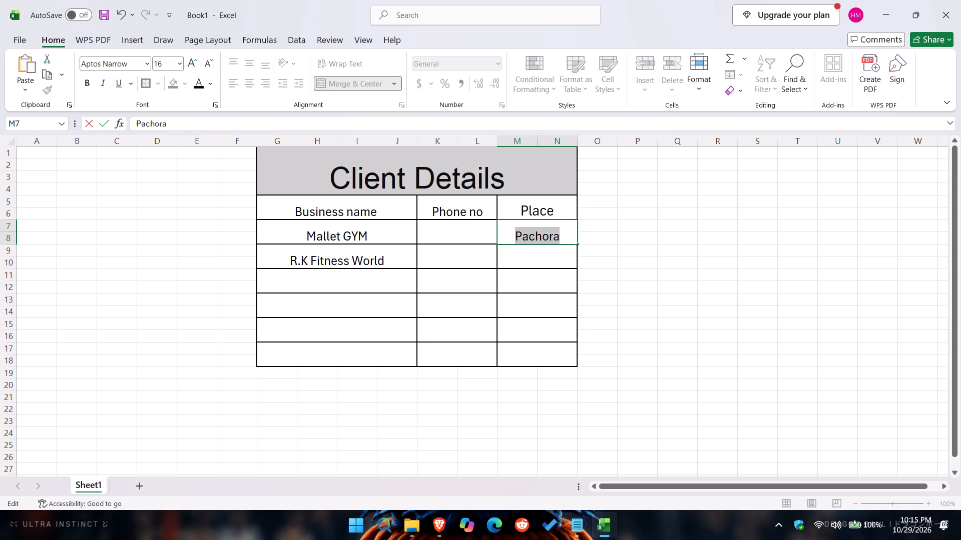
left_click(359, 278)
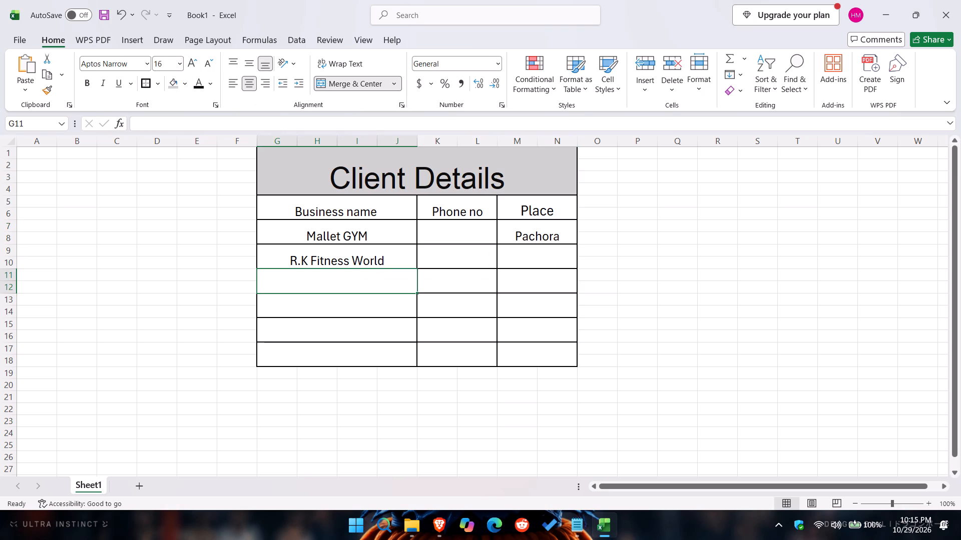
Enter "Pachora" at font size 16 in the second Place row, M9:N10.
left_click(507, 257)
double_click(195, 66)
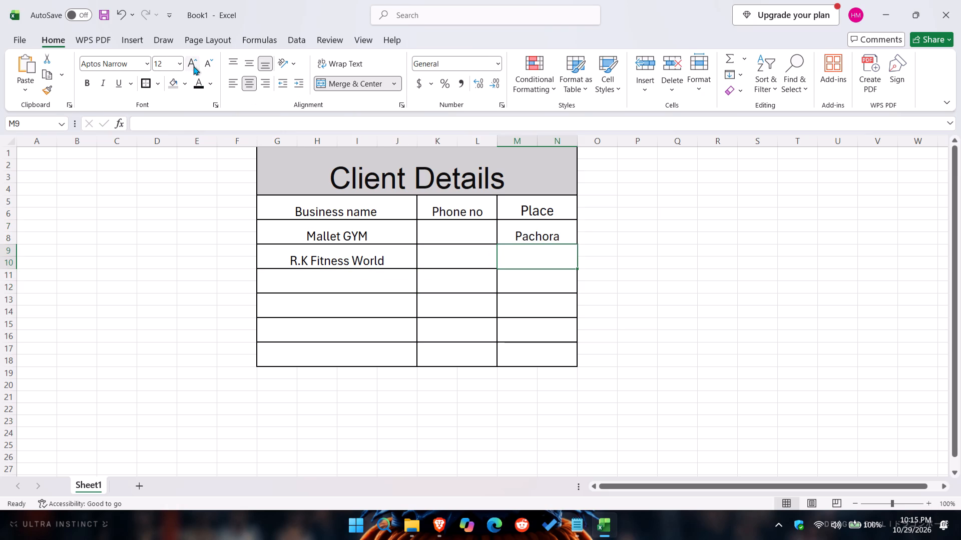
left_click(198, 75)
left_click(186, 63)
key("shift+p")
type("achora")
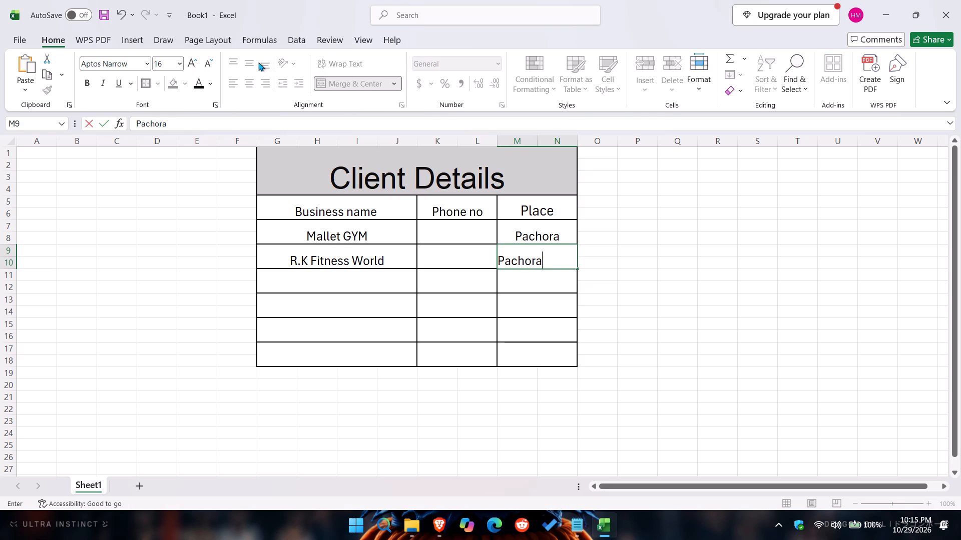
left_click(563, 264)
left_click(534, 284)
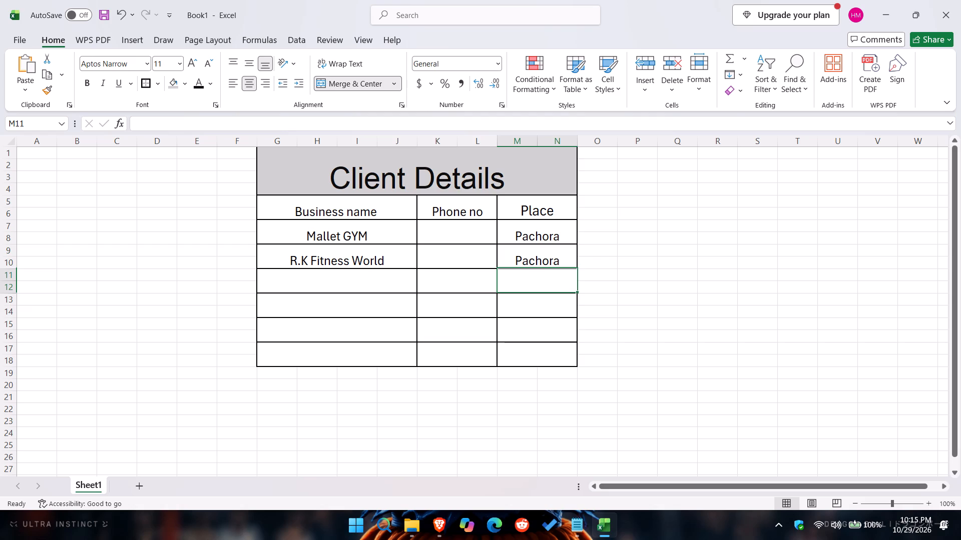
Arrange the browser showing the Absolute fitness Maps listing beside the Excel workbook, with the whole Client Details table in view.
left_click(353, 284)
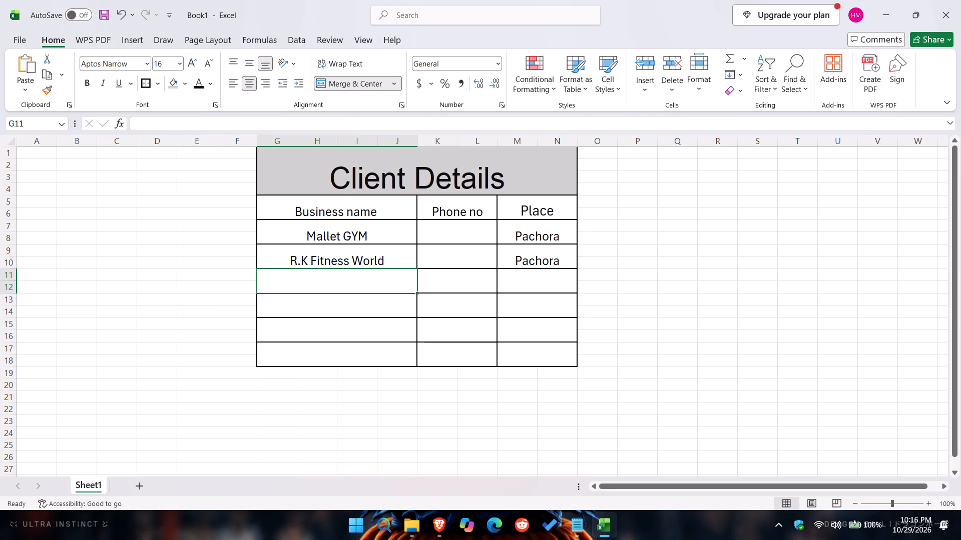
scroll(353, 284, "up", 1)
key("alt+Tab")
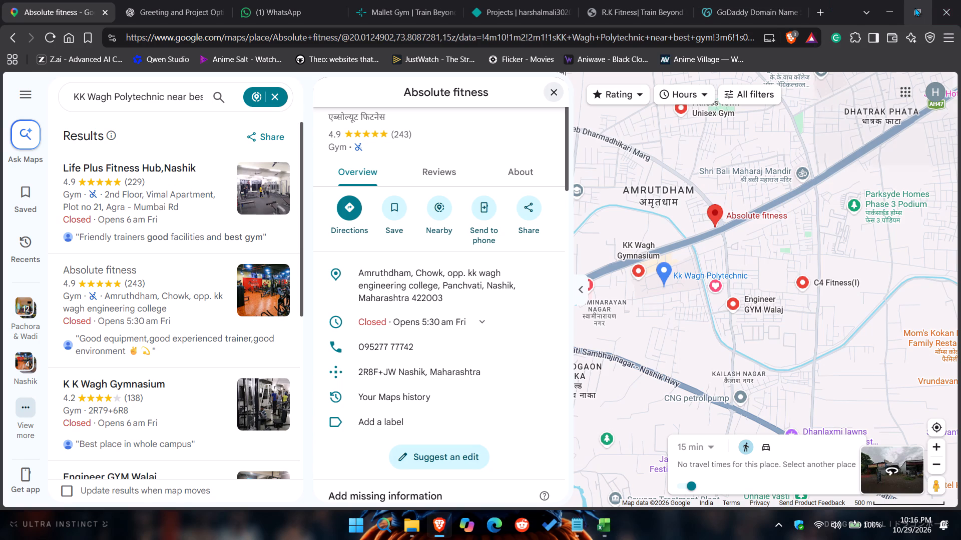
left_click(855, 57)
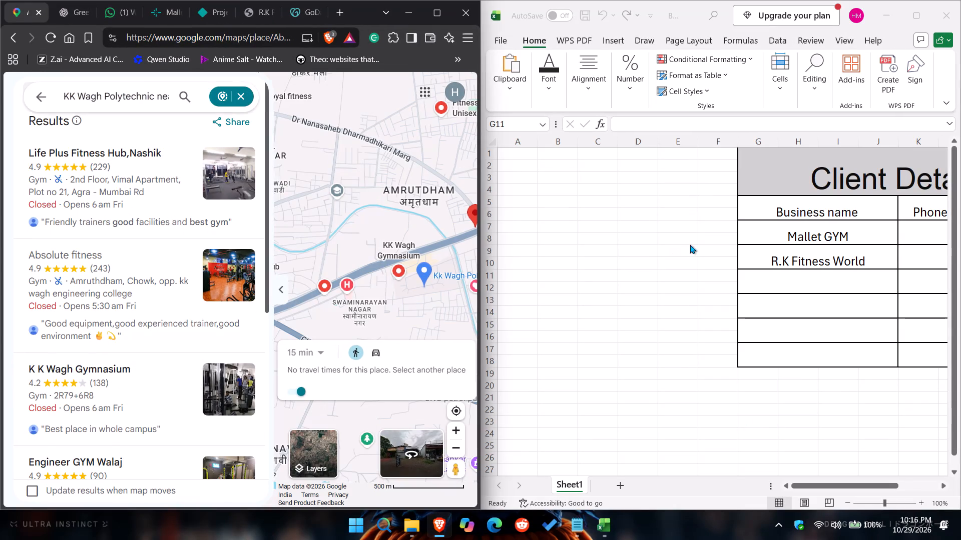
left_click_drag(818, 483, 888, 484)
left_click_drag(869, 486, 924, 481)
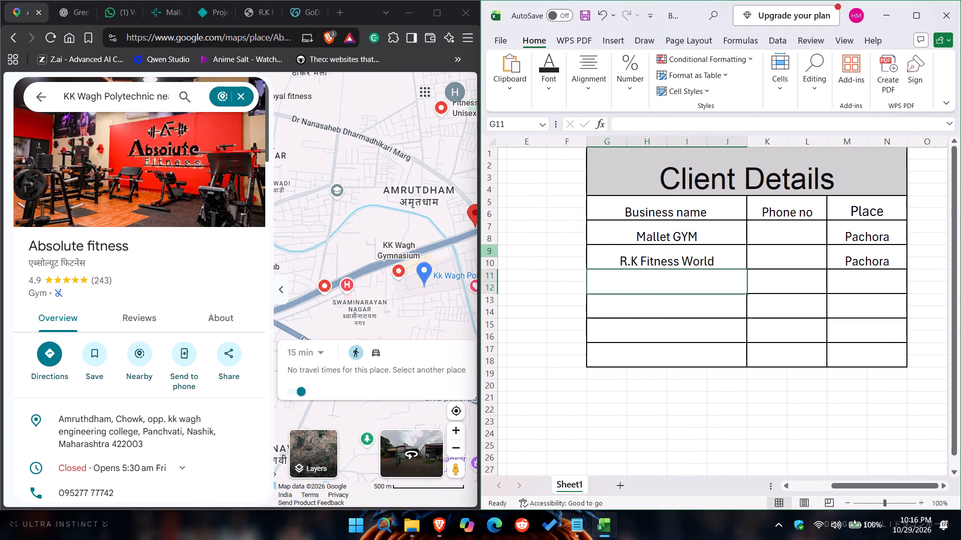
Enter "Absolute Fitness" in the third Business name row, G11:J12.
left_click(648, 284)
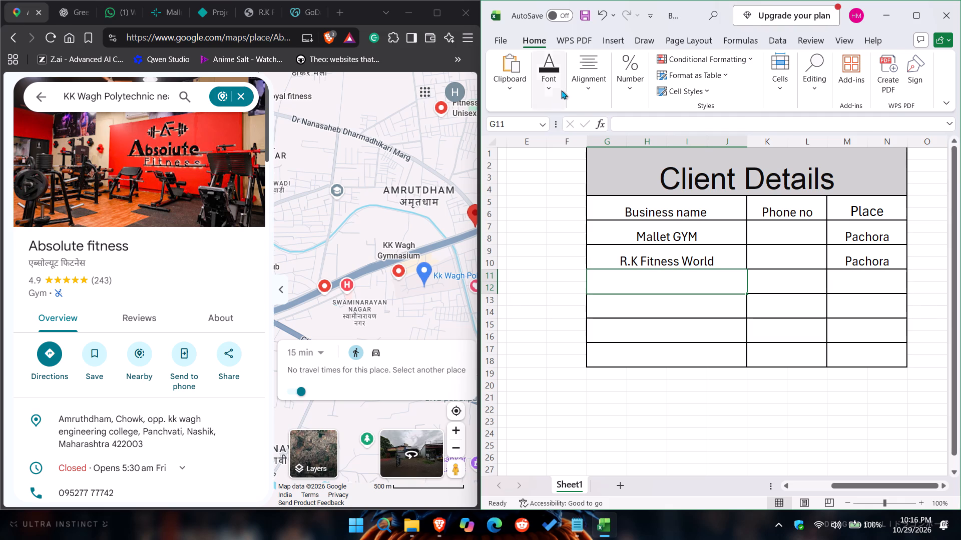
left_click(945, 105)
left_click(939, 102)
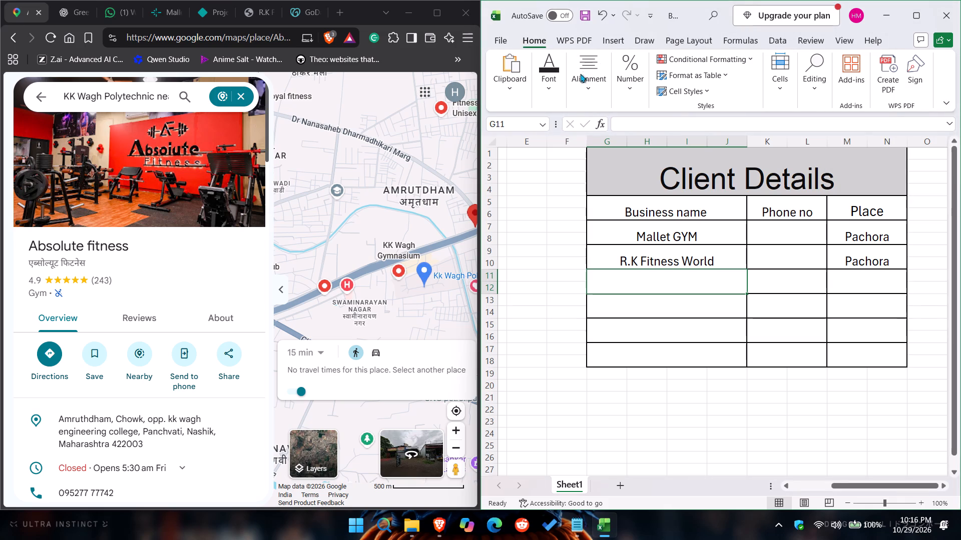
left_click(556, 87)
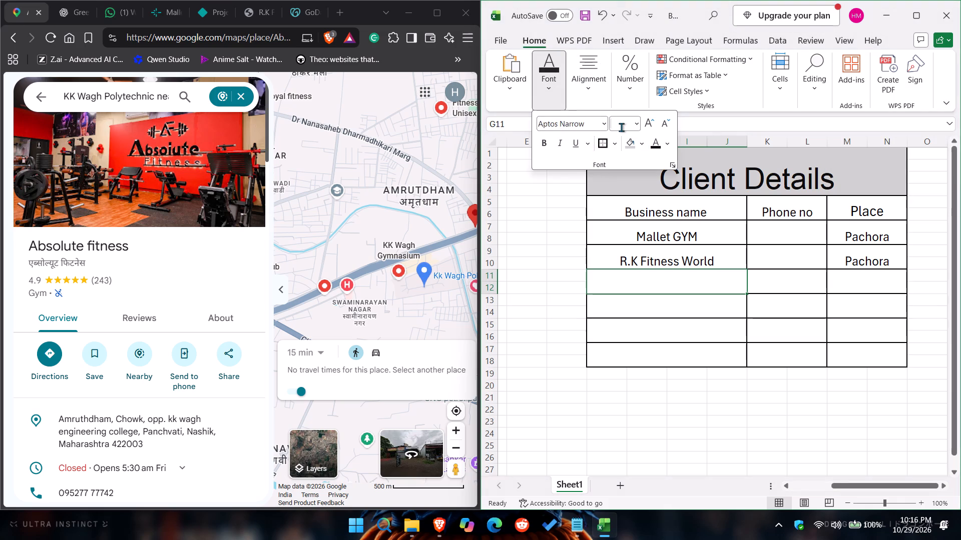
left_click(678, 280)
left_click(548, 83)
left_click(655, 280)
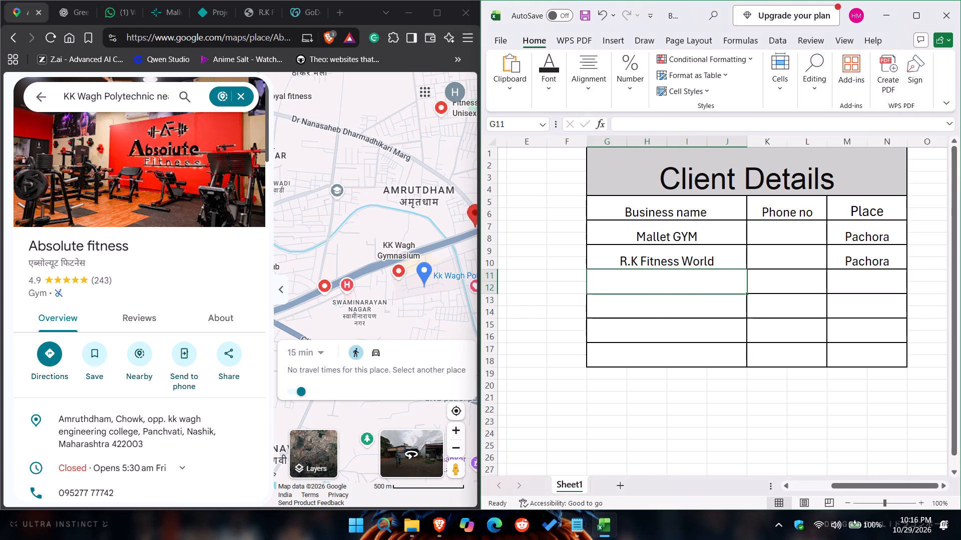
key("shift+a")
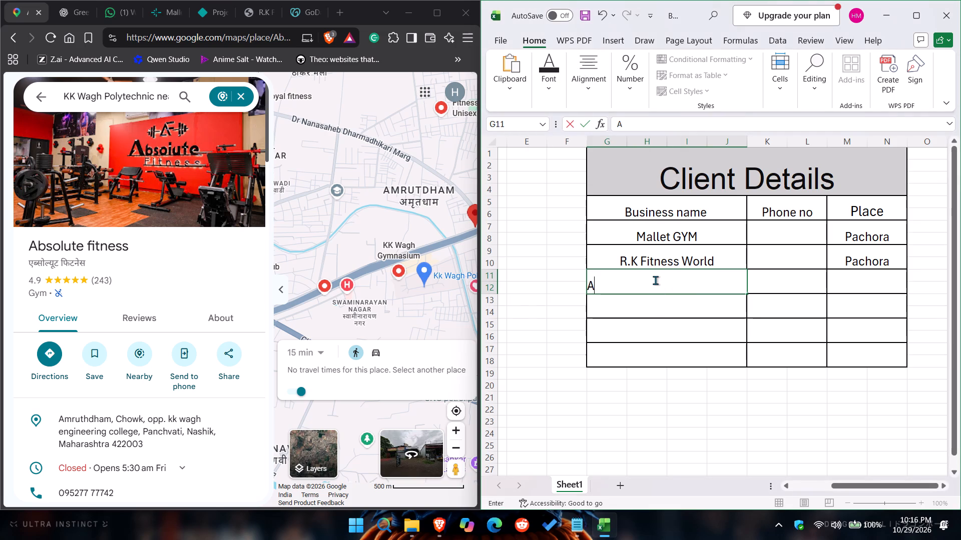
key("b")
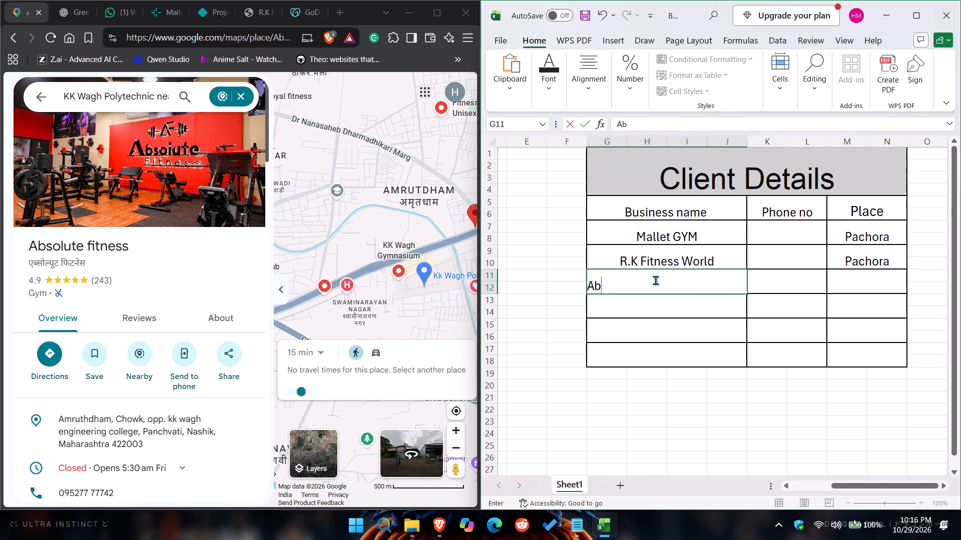
key("s")
key("u")
key("BackSpace")
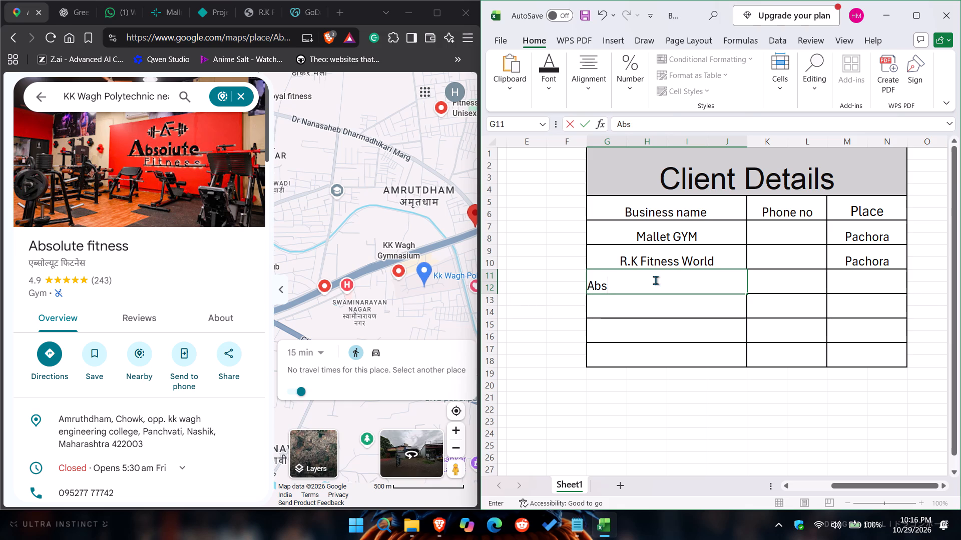
type("olute")
key("space")
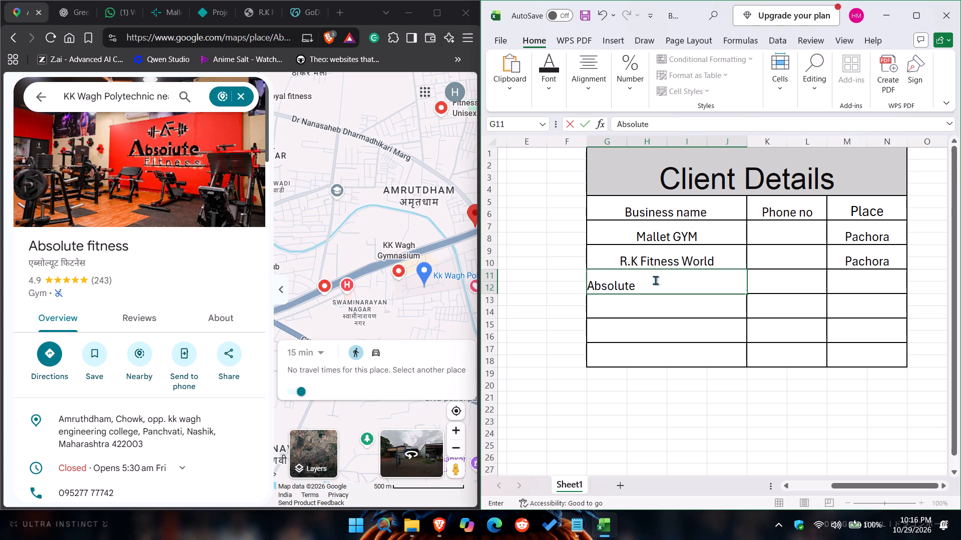
type("Fit")
type("ness")
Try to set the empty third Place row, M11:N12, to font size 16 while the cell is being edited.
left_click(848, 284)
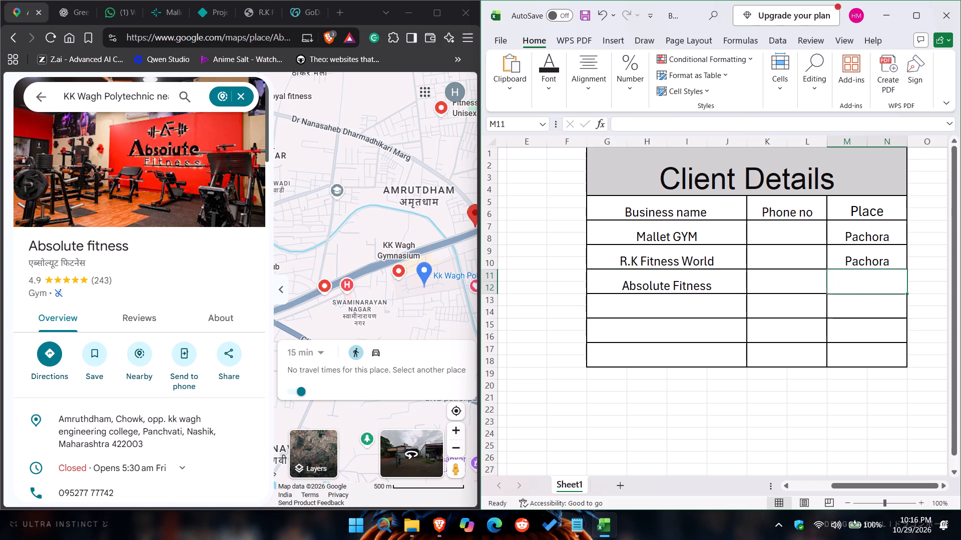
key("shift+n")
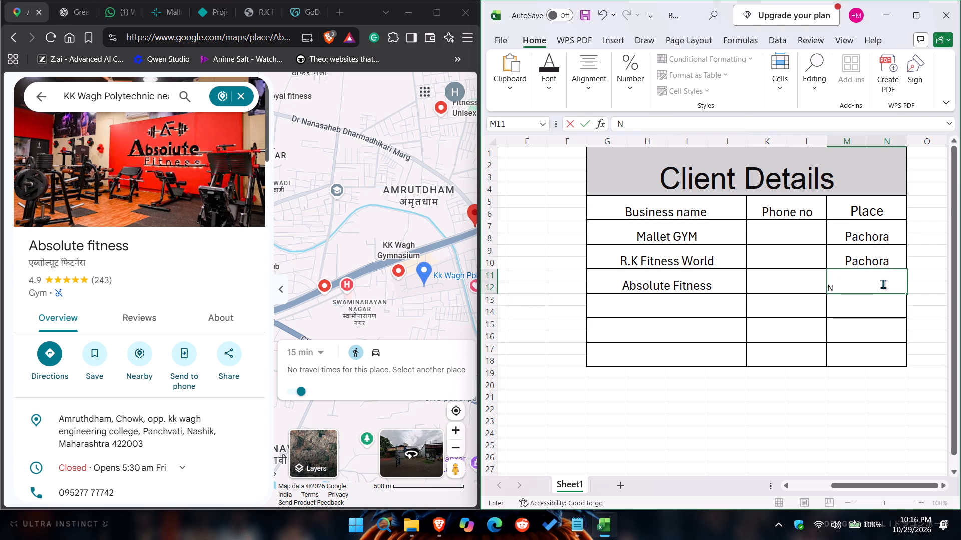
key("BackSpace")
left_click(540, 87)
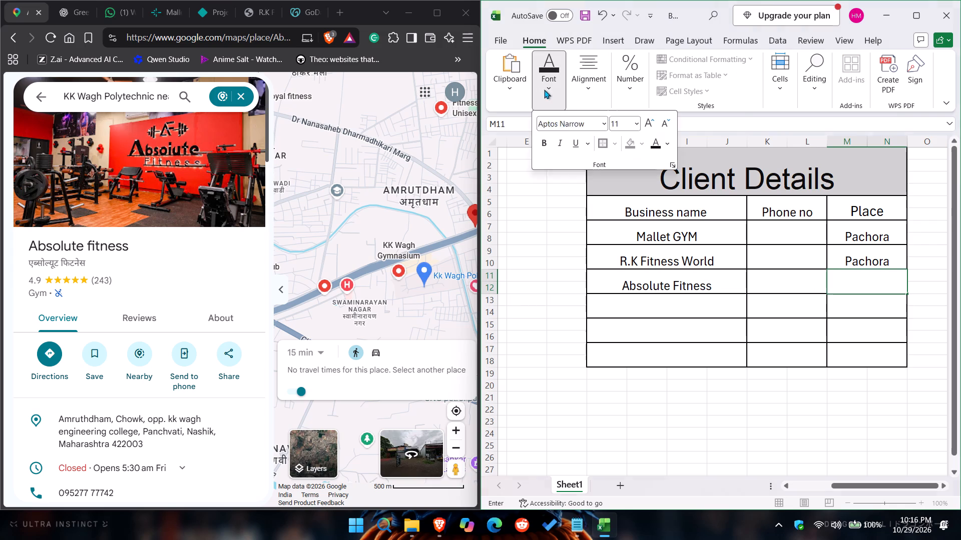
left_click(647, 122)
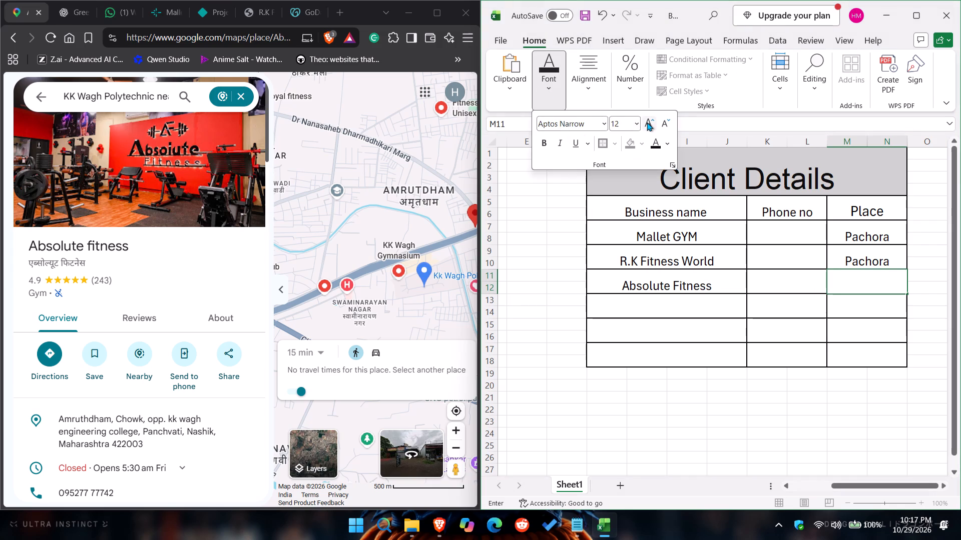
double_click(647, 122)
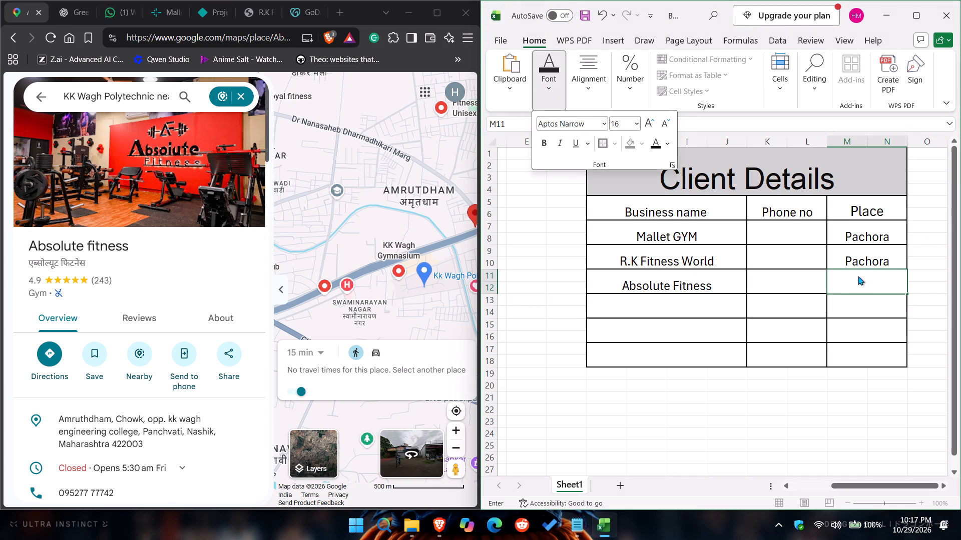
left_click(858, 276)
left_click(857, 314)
Set the third Place row, M11:N12, to font size 16.
left_click(856, 291)
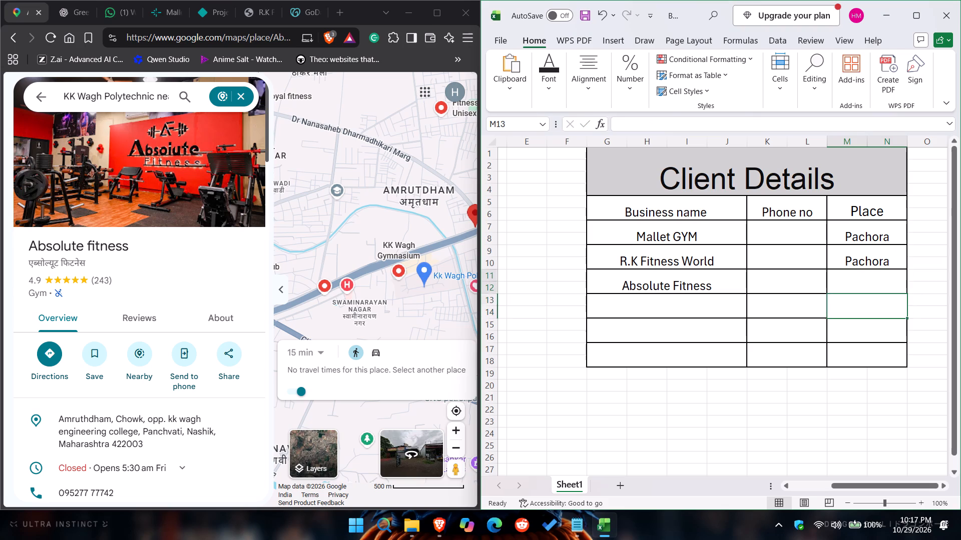
left_click(545, 91)
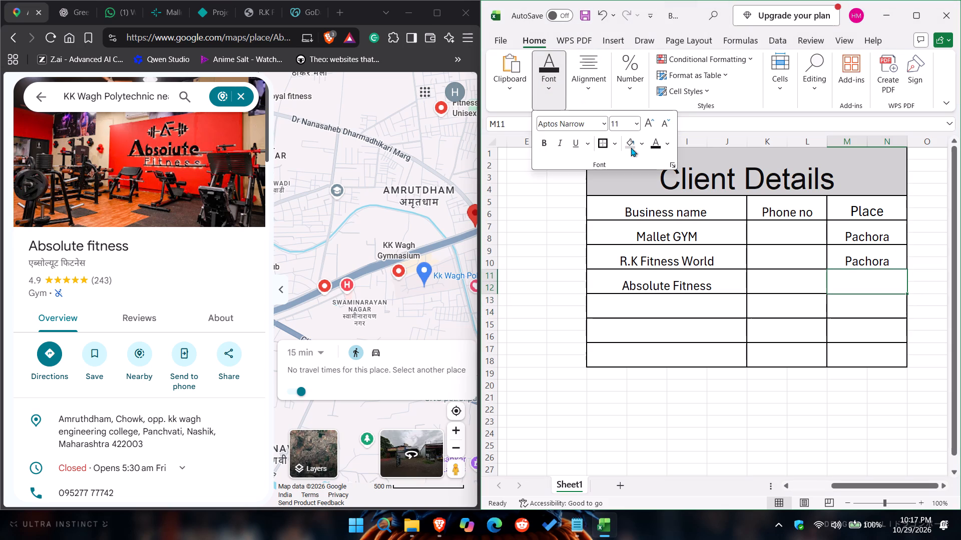
triple_click(652, 125)
left_click(842, 313)
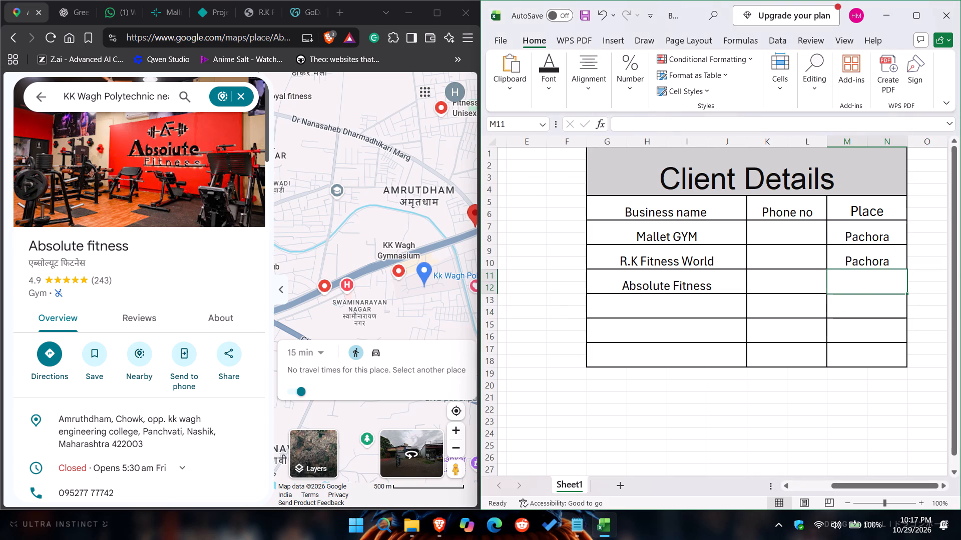
left_click(871, 275)
left_click(861, 305)
left_click(864, 282)
left_click(544, 81)
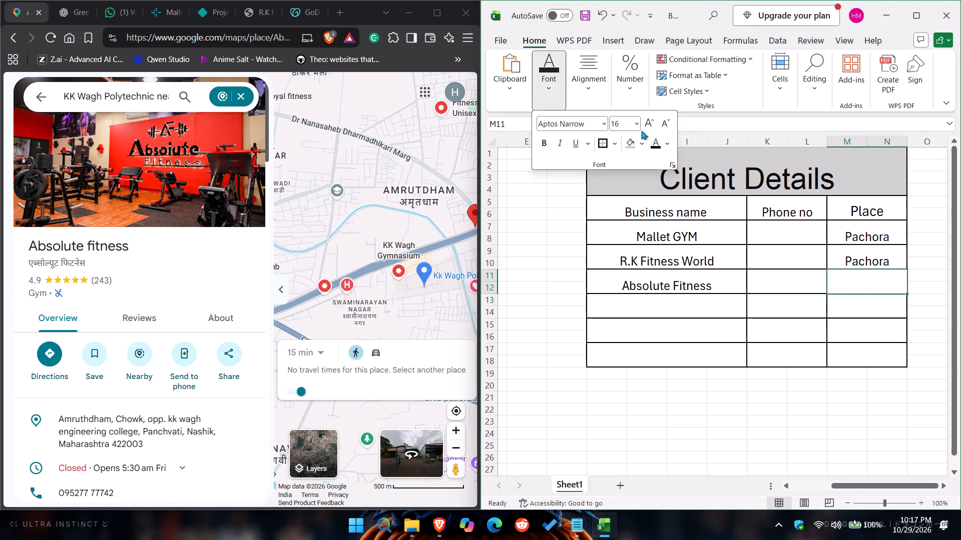
left_click(855, 306)
Set the three remaining empty Place rows, M13:N14, M15:N16 and M17:N18, to font size 16.
left_click(843, 304)
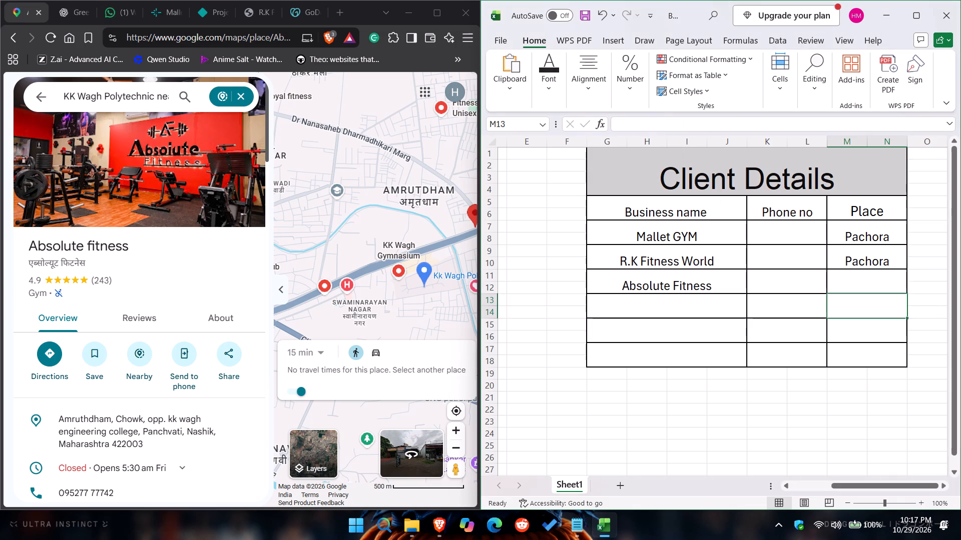
left_click(551, 93)
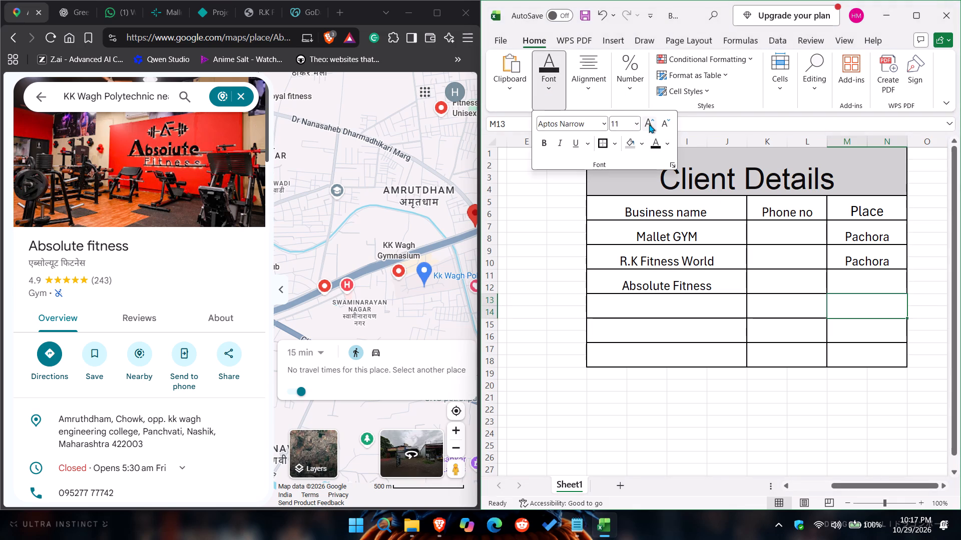
triple_click(649, 124)
left_click(649, 124)
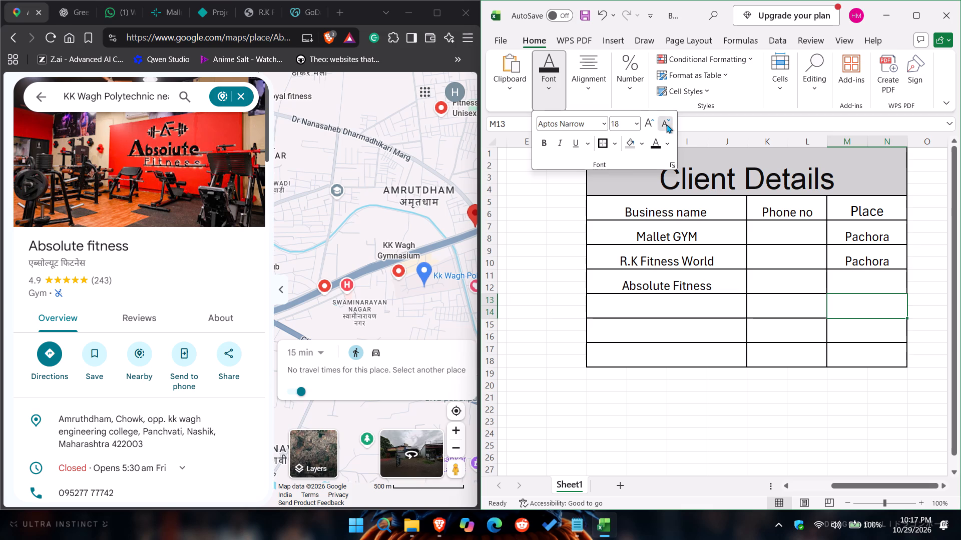
left_click(666, 124)
left_click(851, 332)
left_click(851, 333)
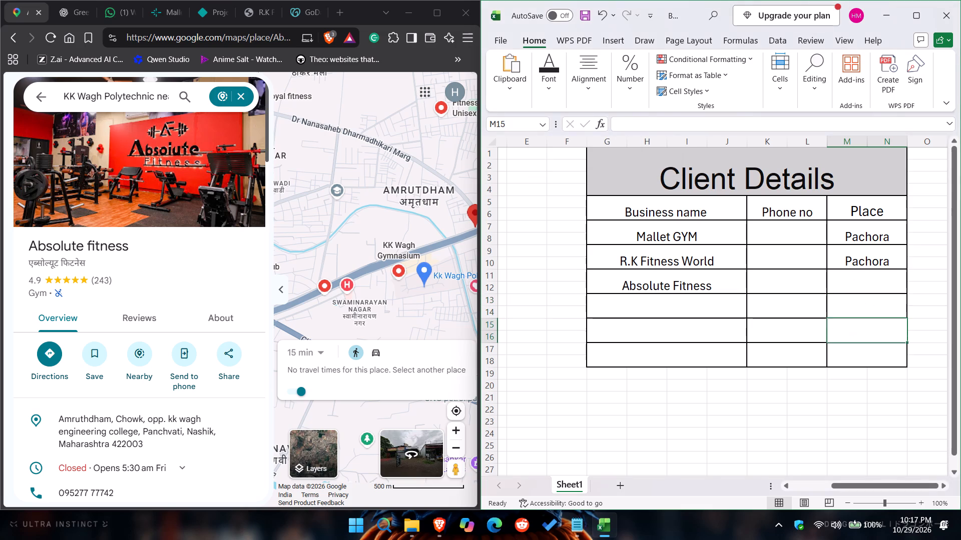
left_click(552, 84)
triple_click(648, 120)
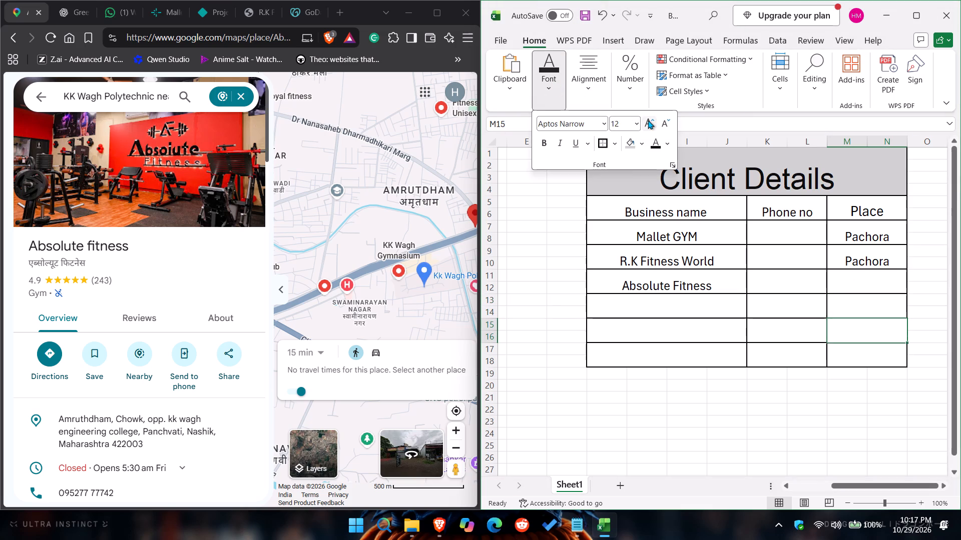
left_click(851, 356)
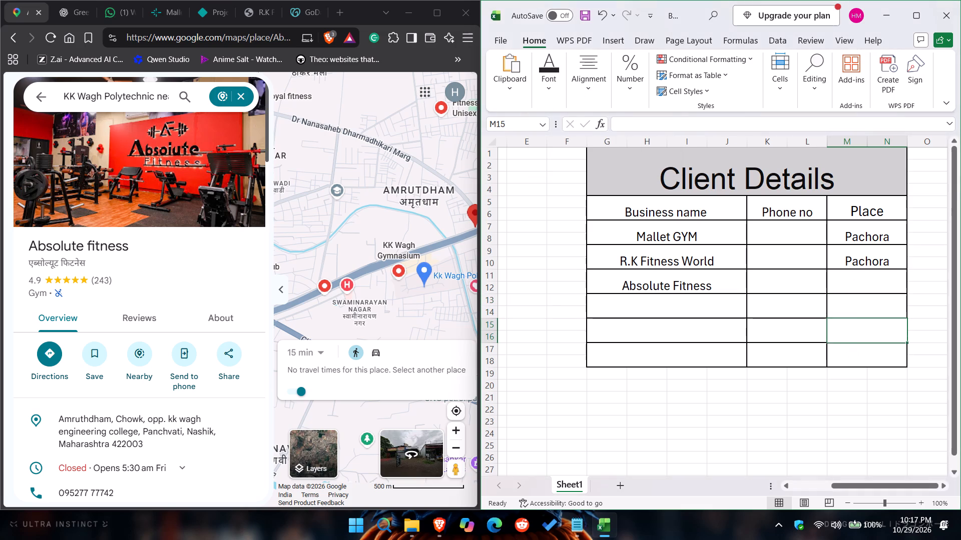
left_click(851, 353)
left_click(554, 90)
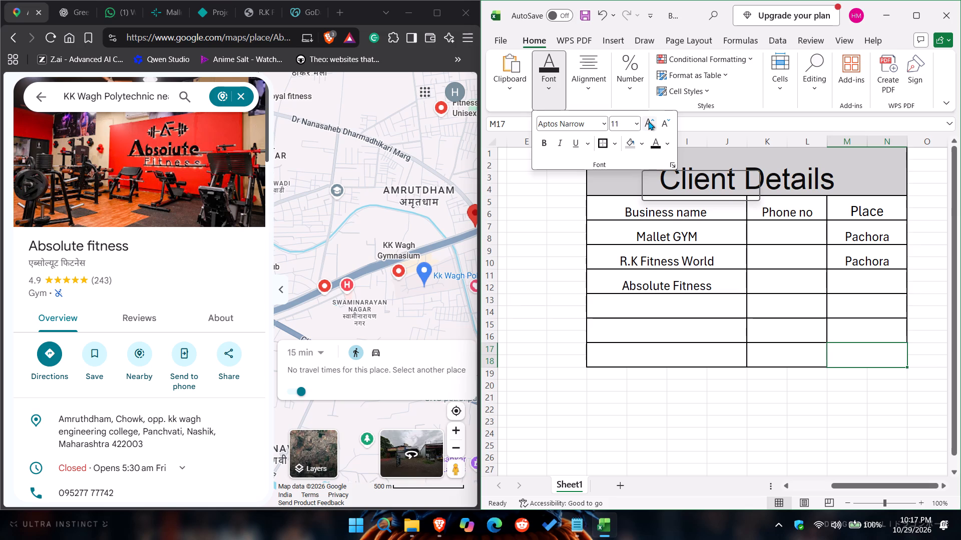
double_click(649, 121)
left_click(649, 121)
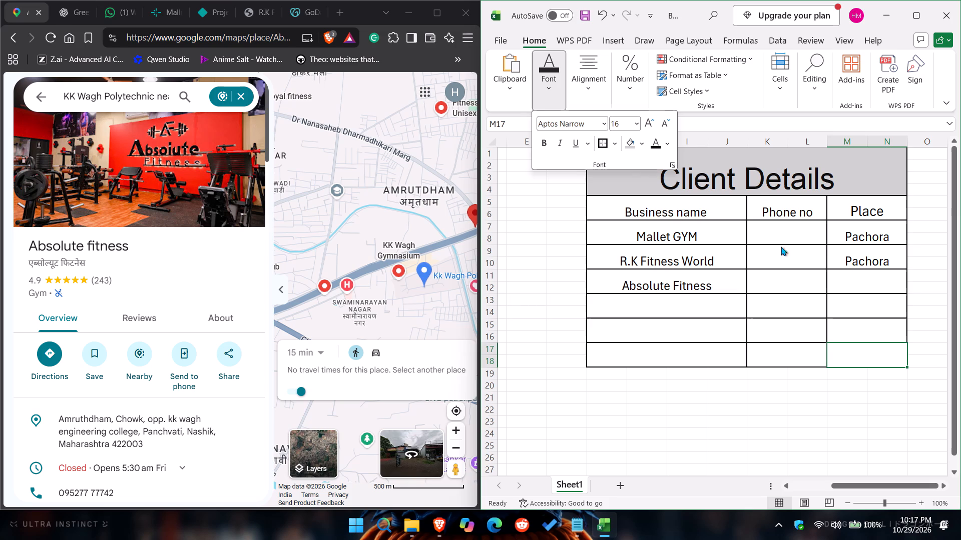
left_click(855, 282)
Enter "Nashik" in the third Place row, M11:N12, for Absolute Fitness.
left_click(855, 282)
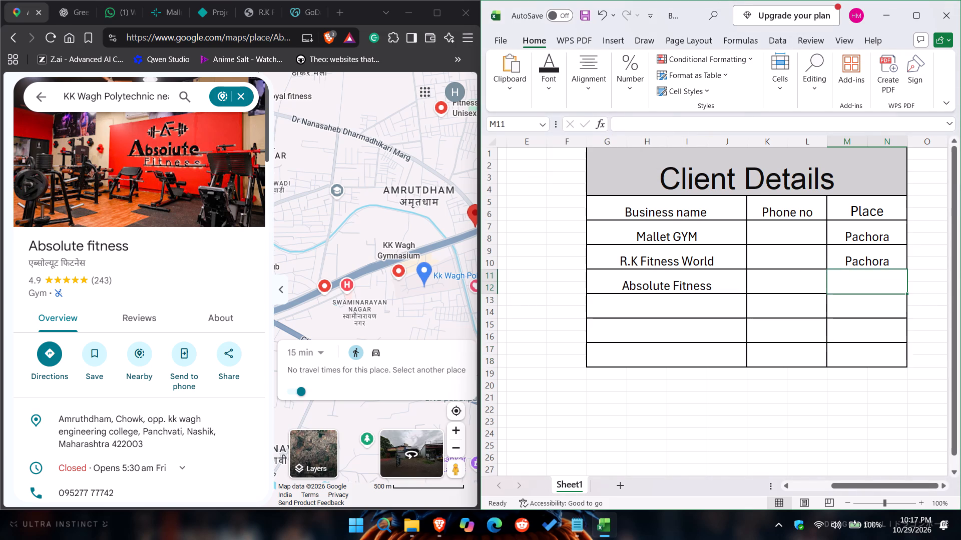
type("Na")
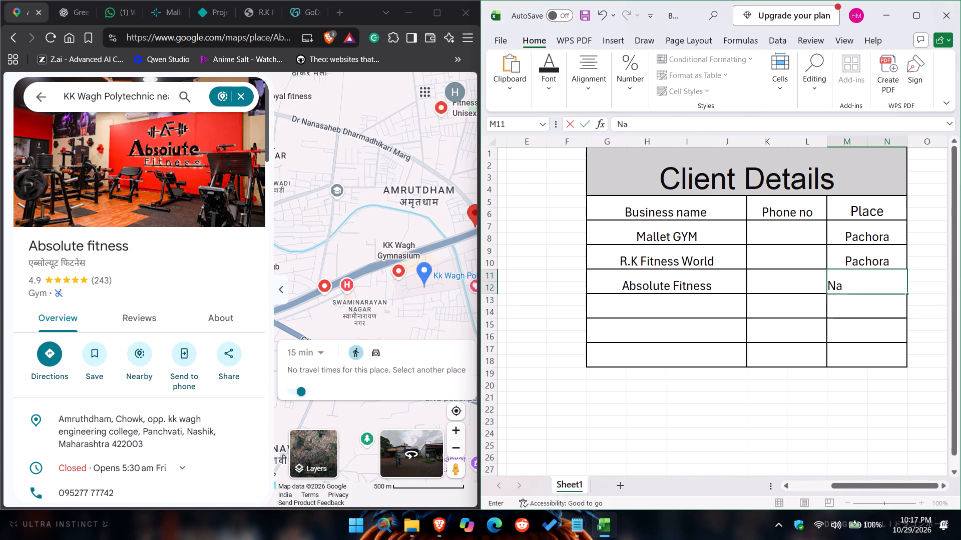
type("shik")
left_click(858, 315)
left_click(650, 310)
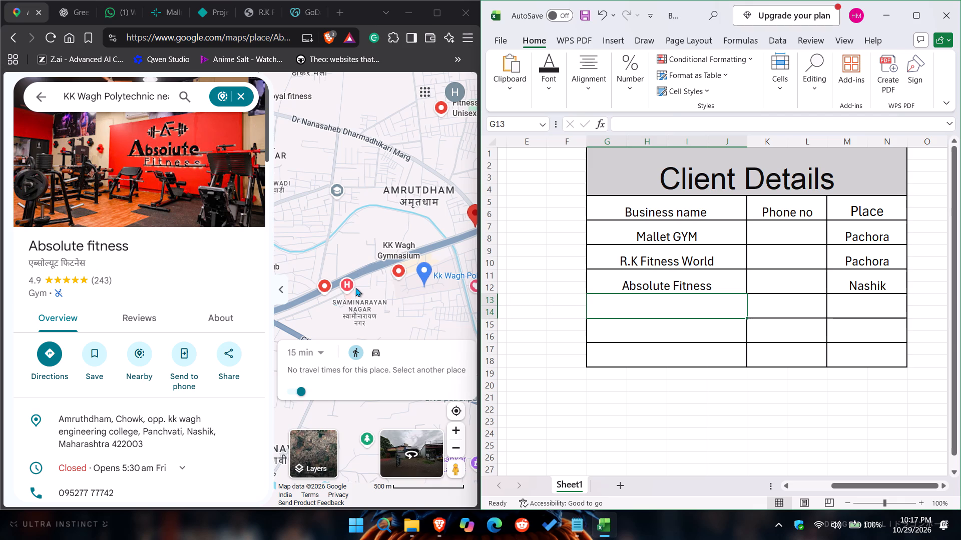
In the browser, collapse the Maps side panel, look around KK Wagh Polytechnic for another gym, and select Engineer GYM Walaj.
left_click(280, 292)
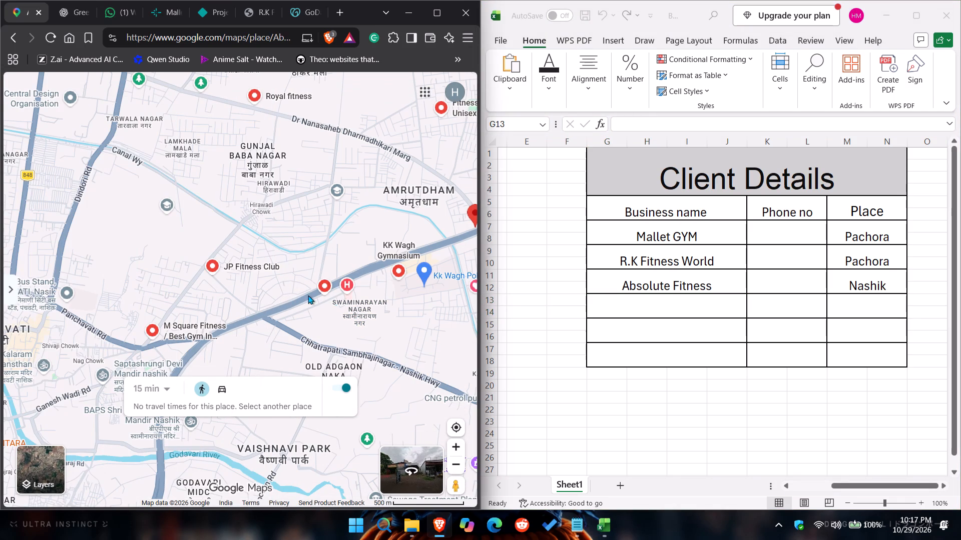
left_click_drag(331, 330, 178, 308)
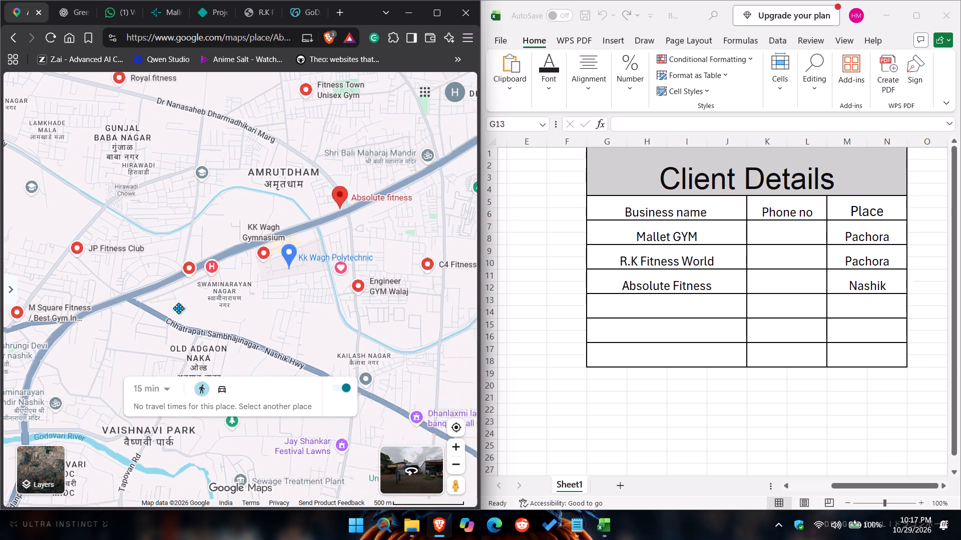
left_click_drag(178, 308, 128, 303)
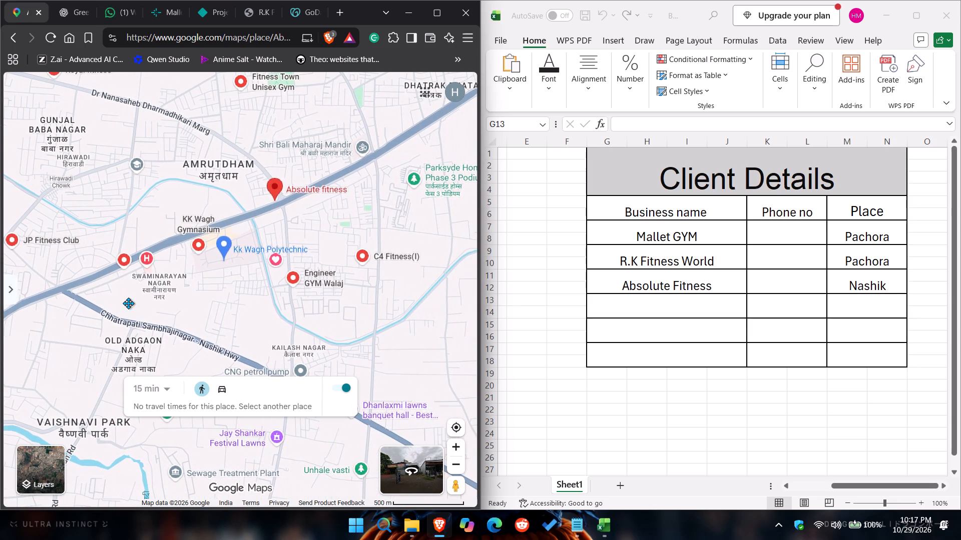
left_click_drag(128, 303, 128, 307)
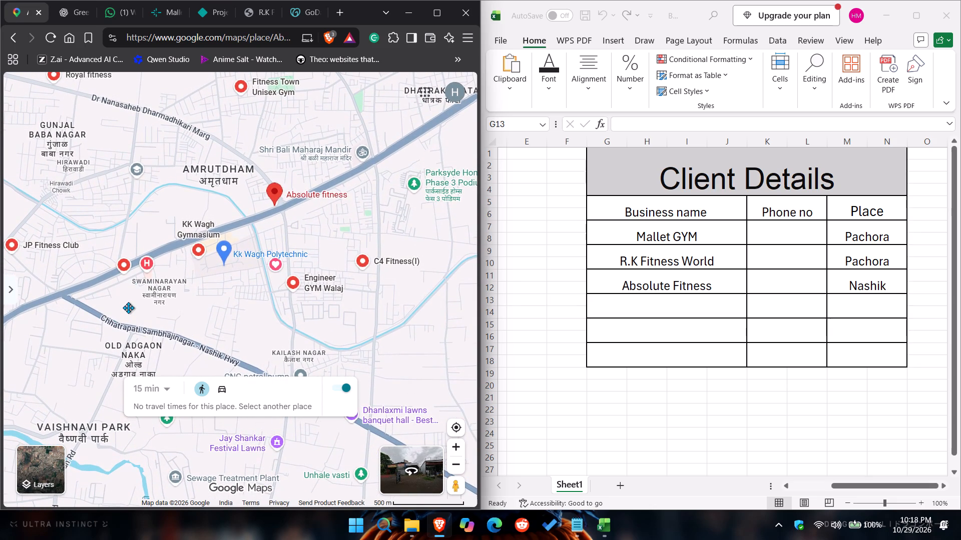
left_click_drag(128, 307, 126, 313)
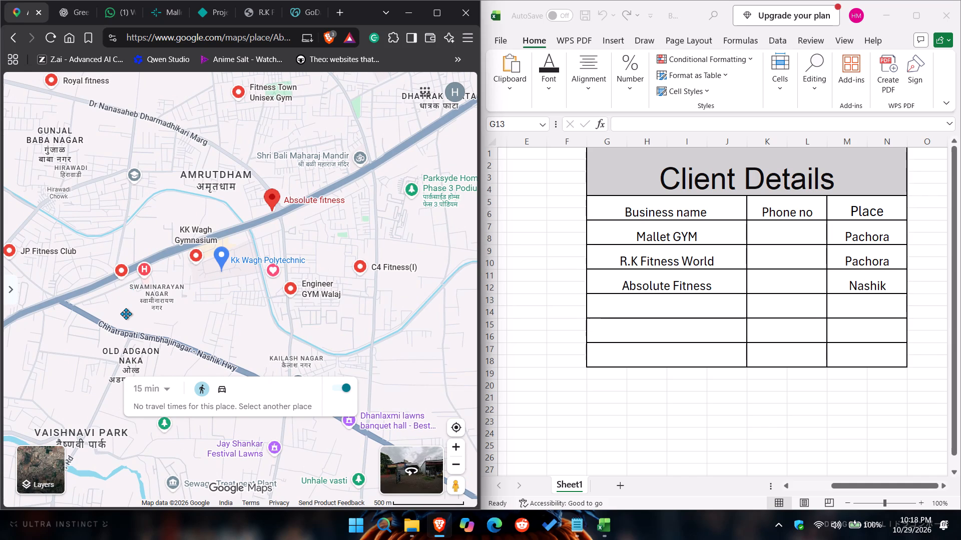
left_click_drag(126, 313, 125, 319)
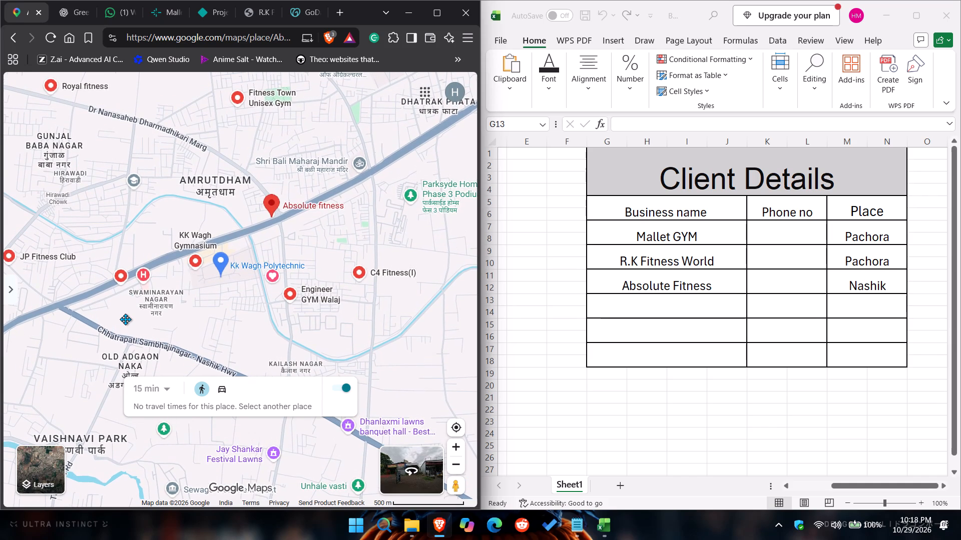
left_click_drag(125, 319, 125, 320)
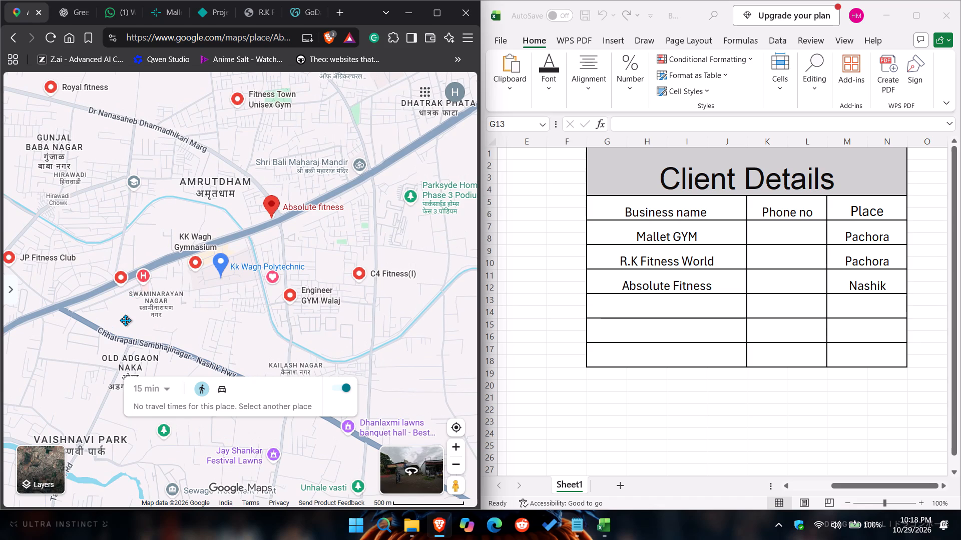
left_click_drag(125, 320, 141, 319)
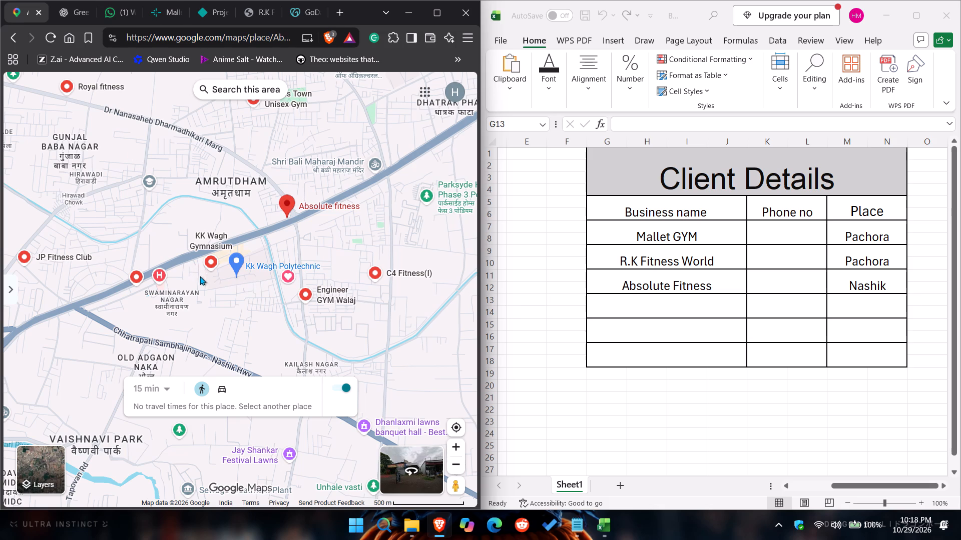
left_click_drag(209, 309, 152, 346)
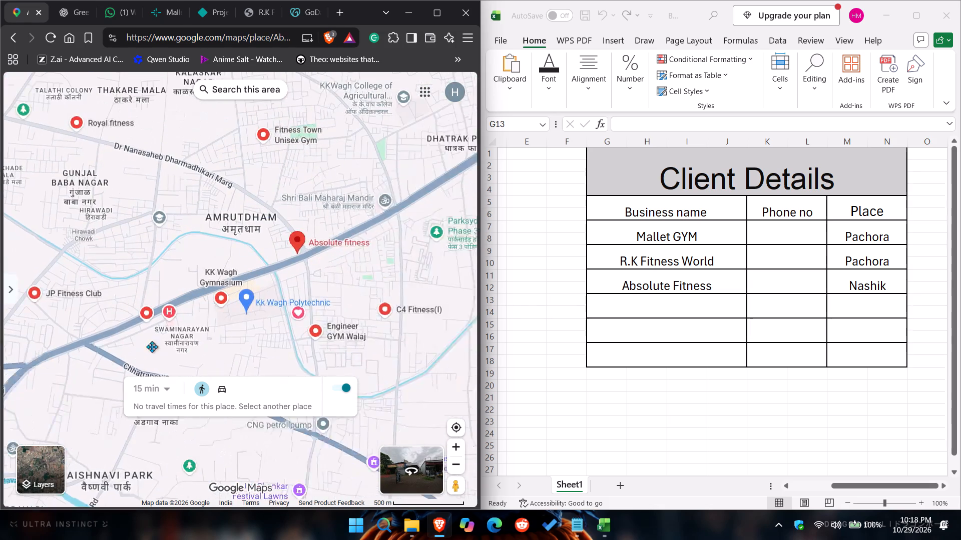
left_click_drag(152, 346, 100, 315)
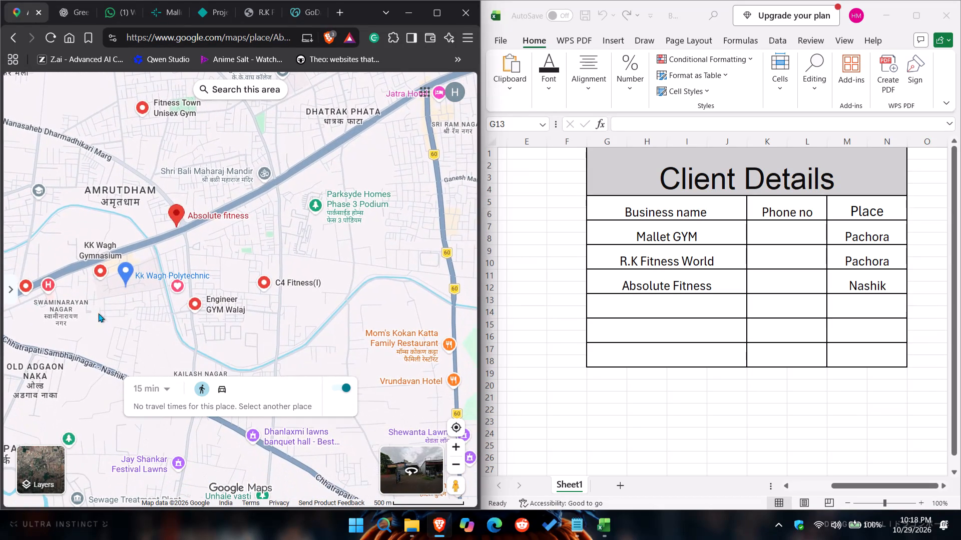
left_click(194, 307)
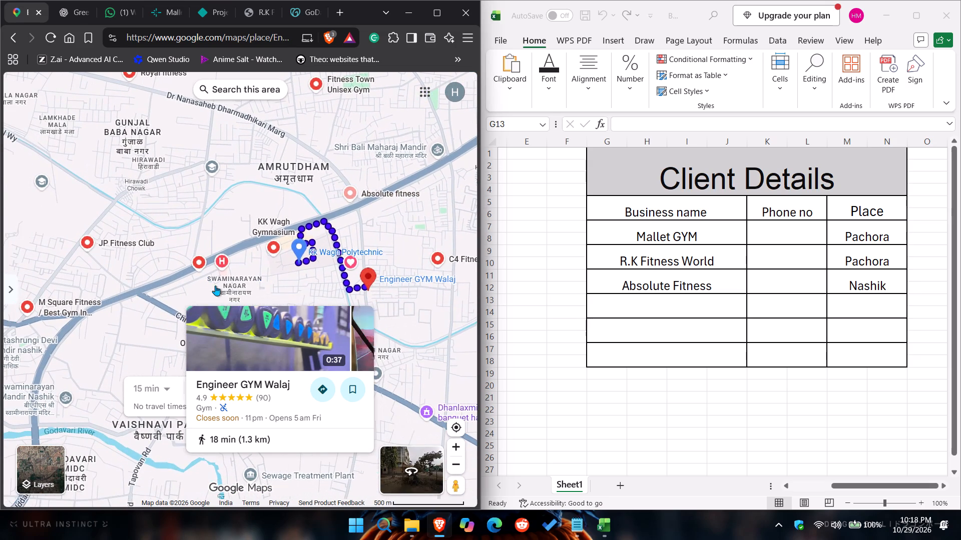
left_click(373, 278)
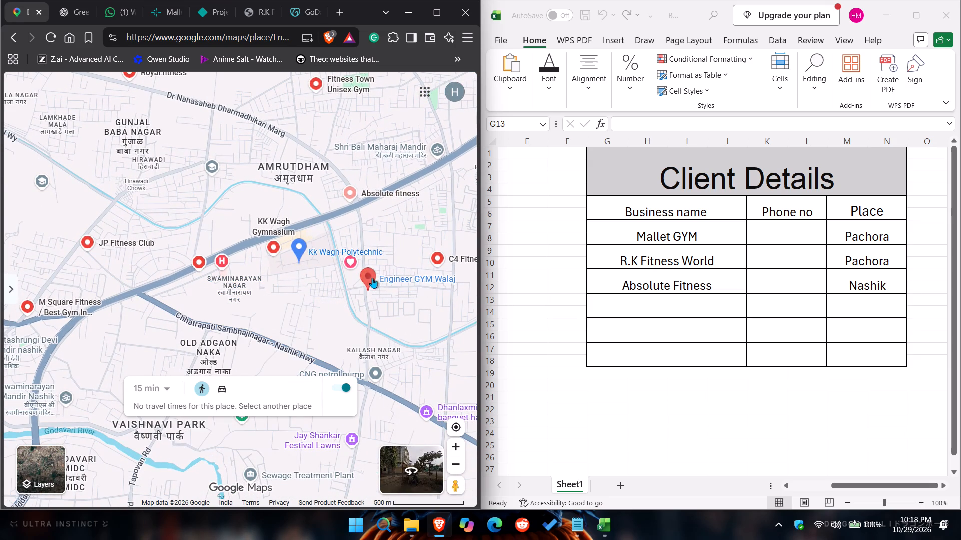
Examine Engineer GYM Walaj's map preview, maximize the browser window, and check its full listing for contact details.
left_click(369, 278)
left_click(352, 373)
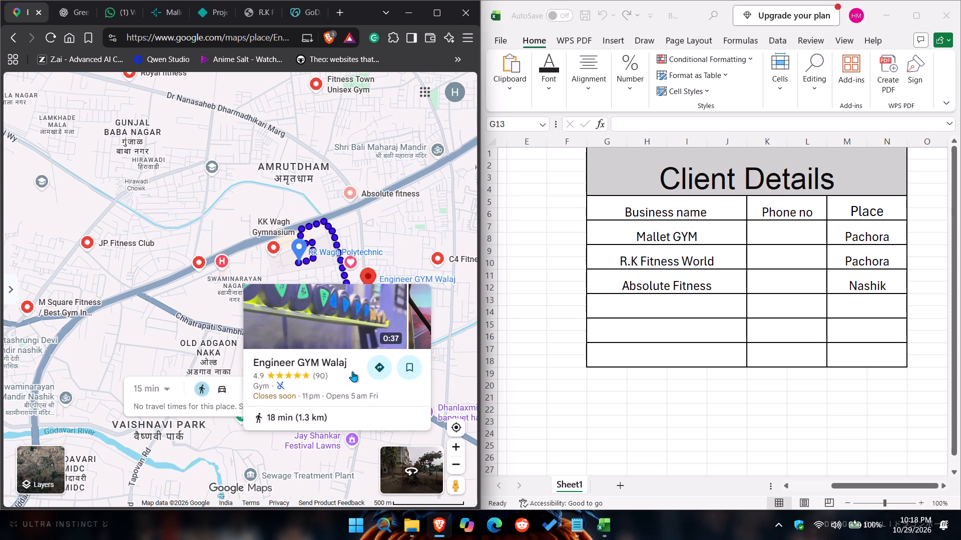
left_click(288, 409)
left_click(279, 418)
left_click(297, 361)
left_click(309, 313)
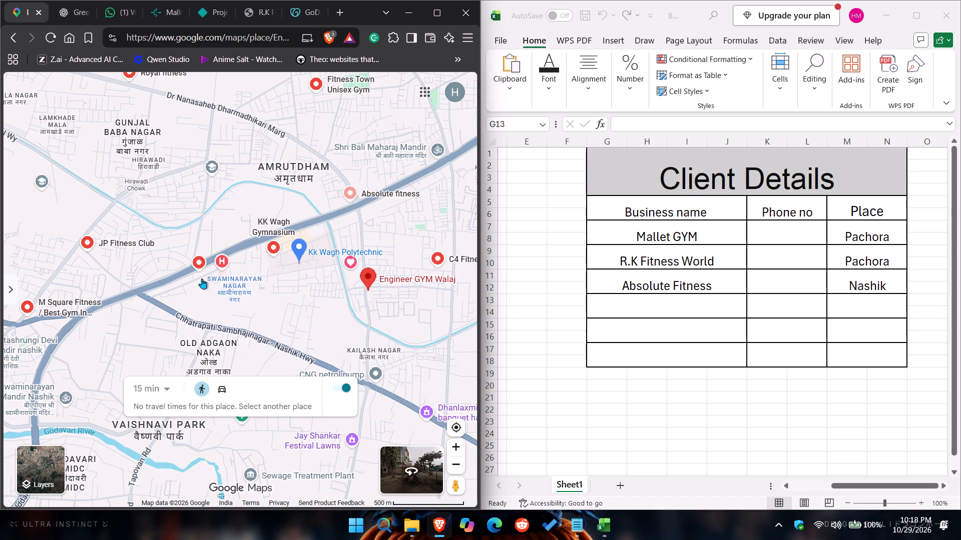
left_click(430, 21)
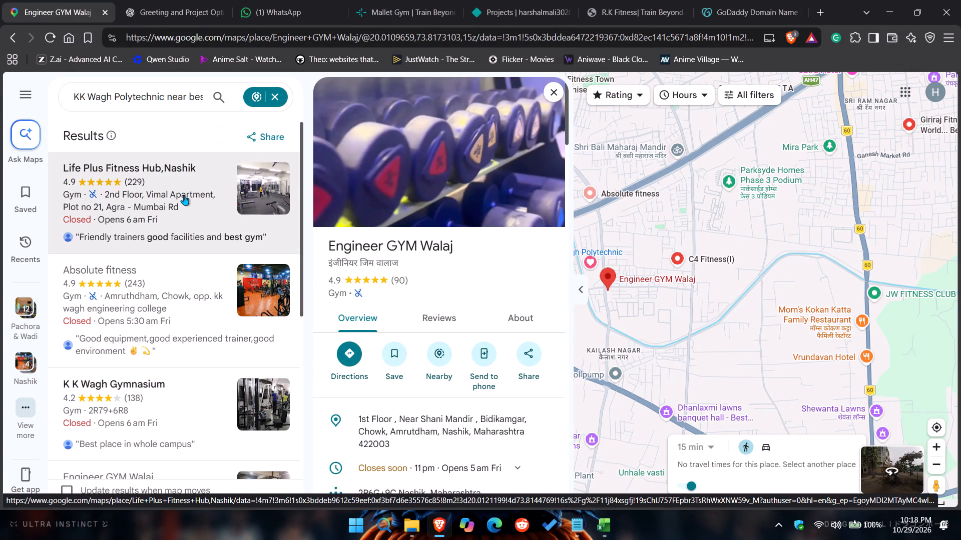
left_click(163, 401)
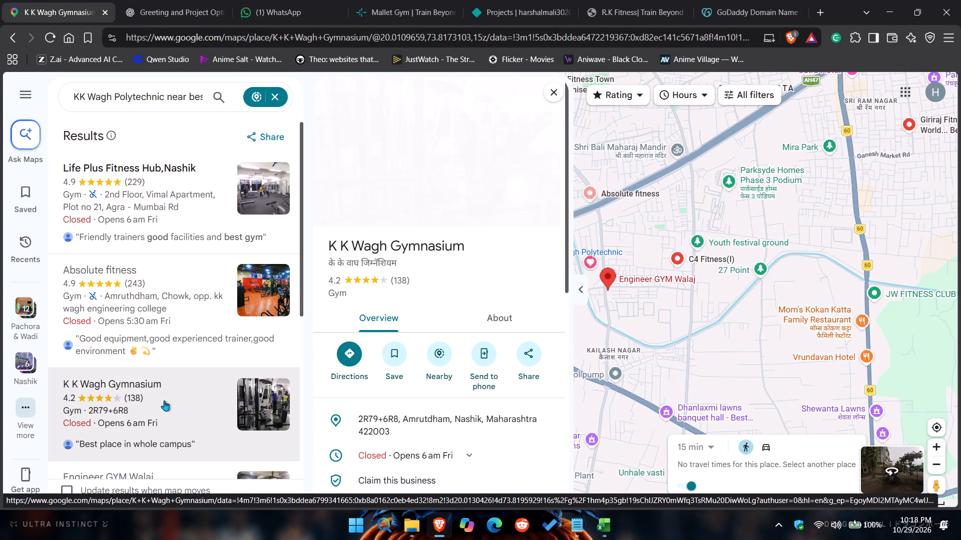
scroll(172, 403, "down", 1)
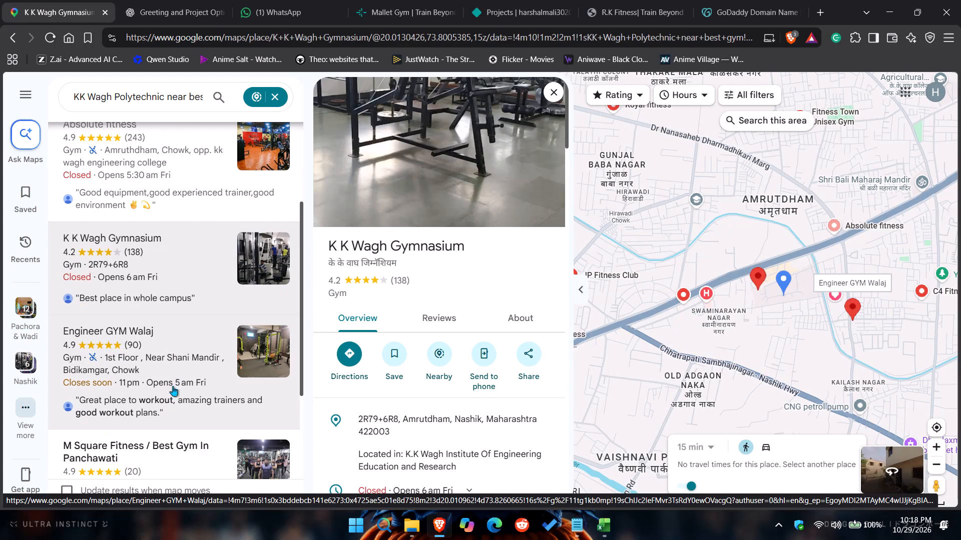
left_click(176, 360)
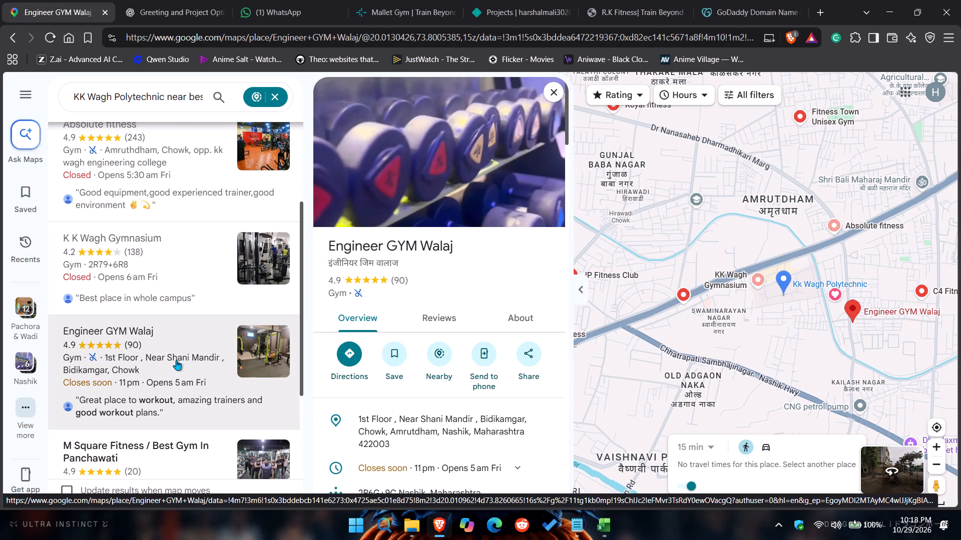
scroll(418, 351, "down", 3)
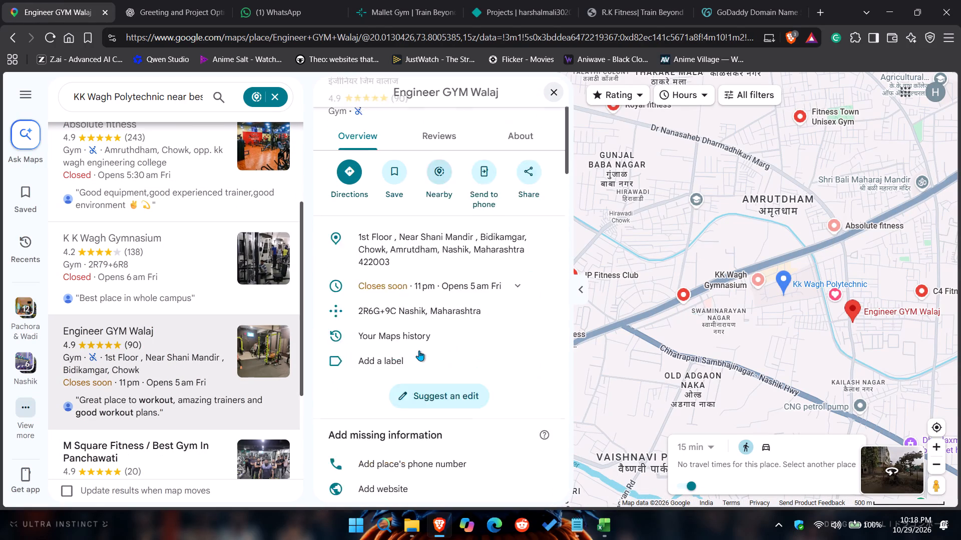
scroll(418, 343, "up", 1)
Examine the K K Wagh Gymnasium listing for contact details and weekly opening hours.
left_click(165, 287)
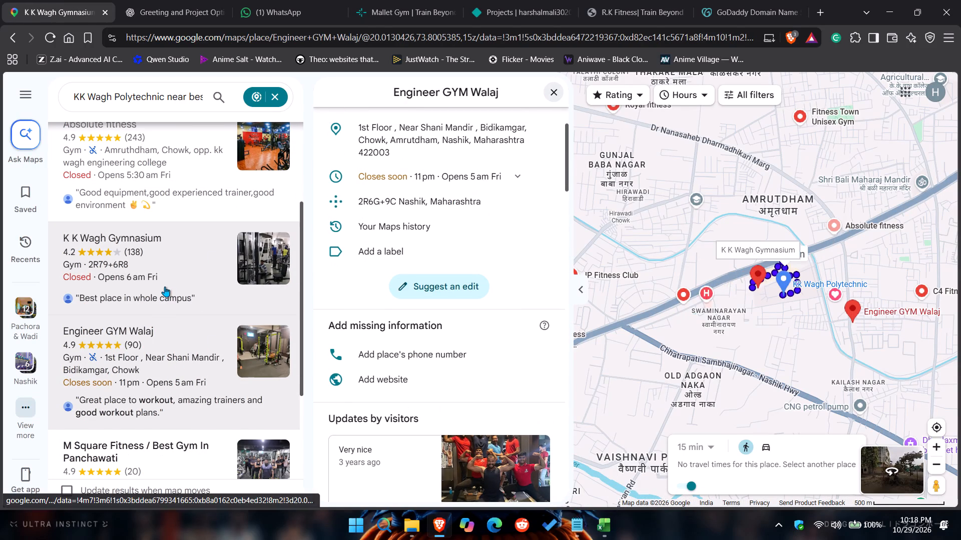
scroll(406, 282, "down", 2)
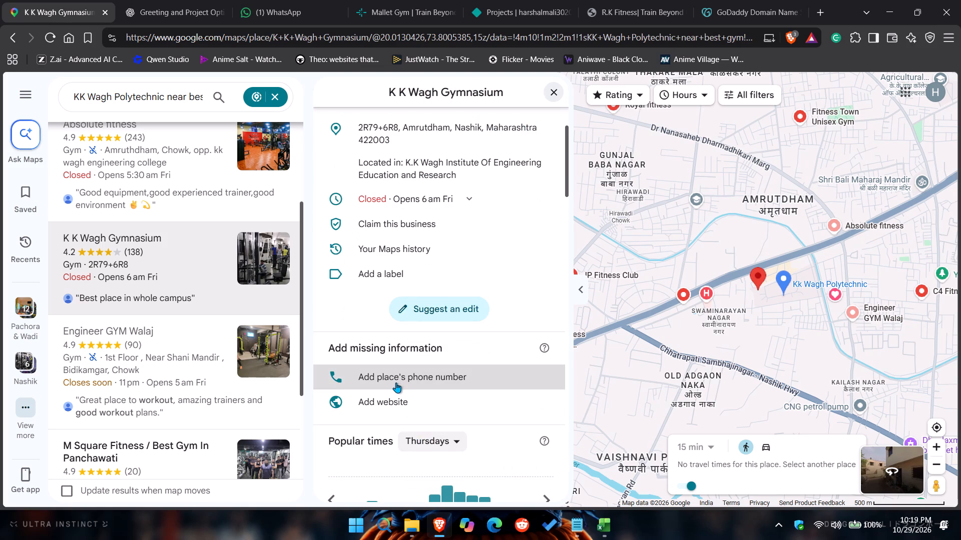
scroll(396, 382, "down", 2)
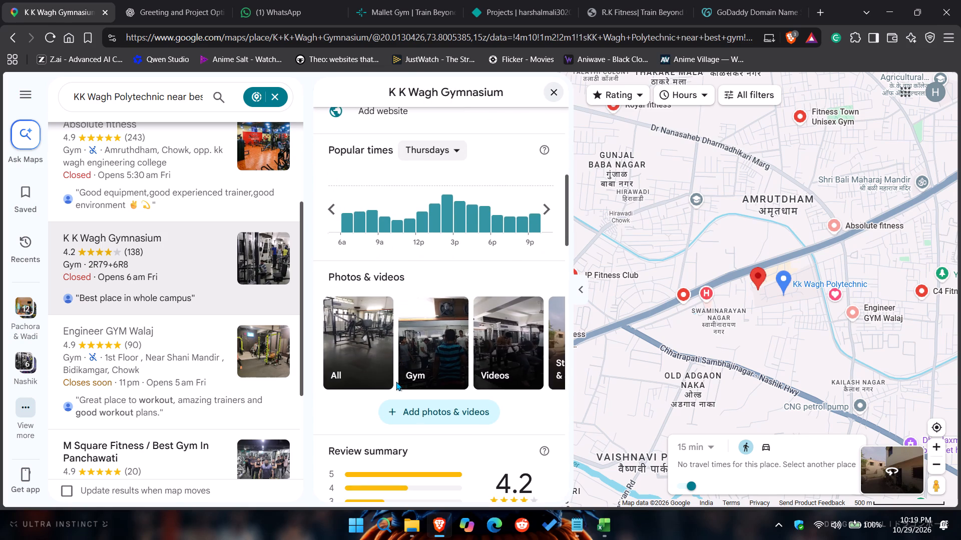
scroll(396, 381, "up", 5)
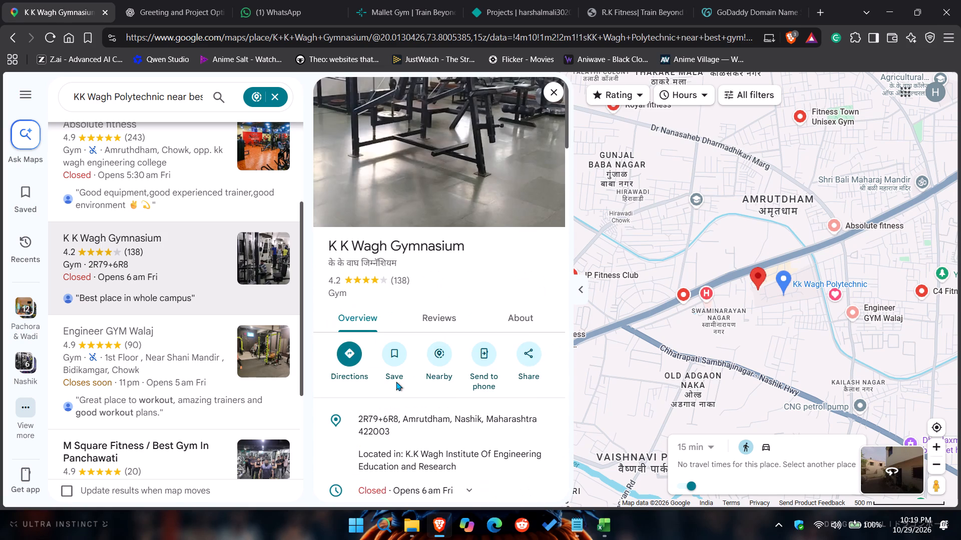
scroll(396, 381, "down", 1)
left_click(403, 344)
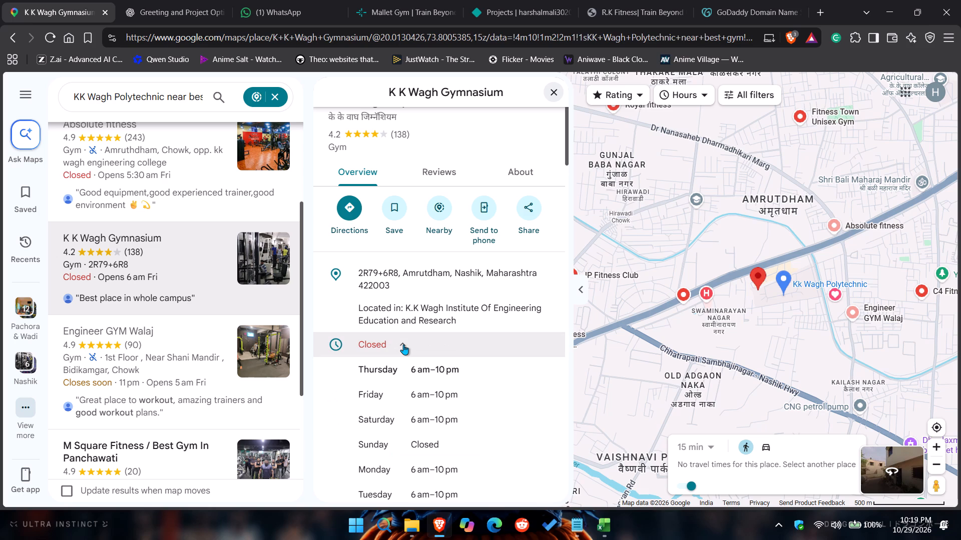
scroll(403, 344, "down", 1)
scroll(403, 344, "up", 1)
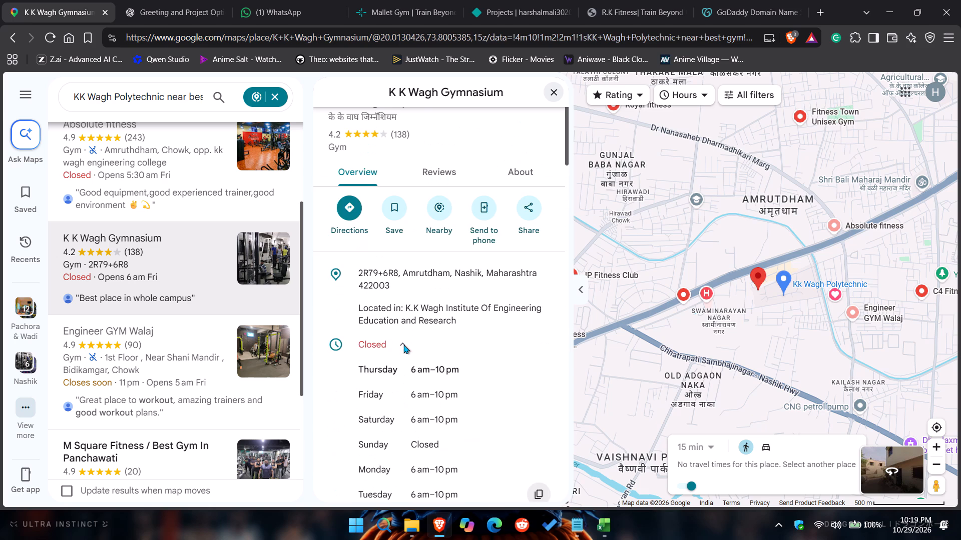
left_click(403, 344)
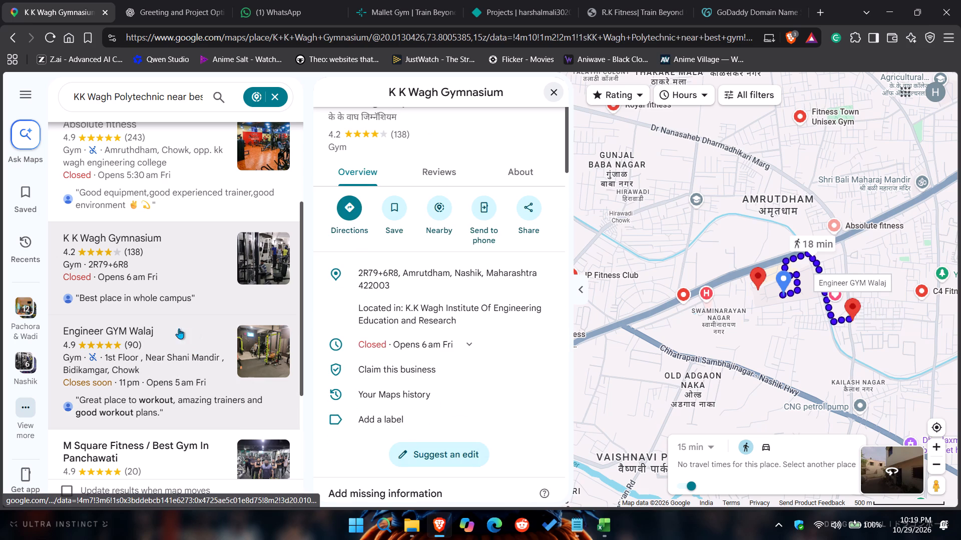
Look through the other gym results near KK Wagh Polytechnic and view the Life Plus Fitness Hub, Nashik listing.
scroll(131, 338, "down", 2)
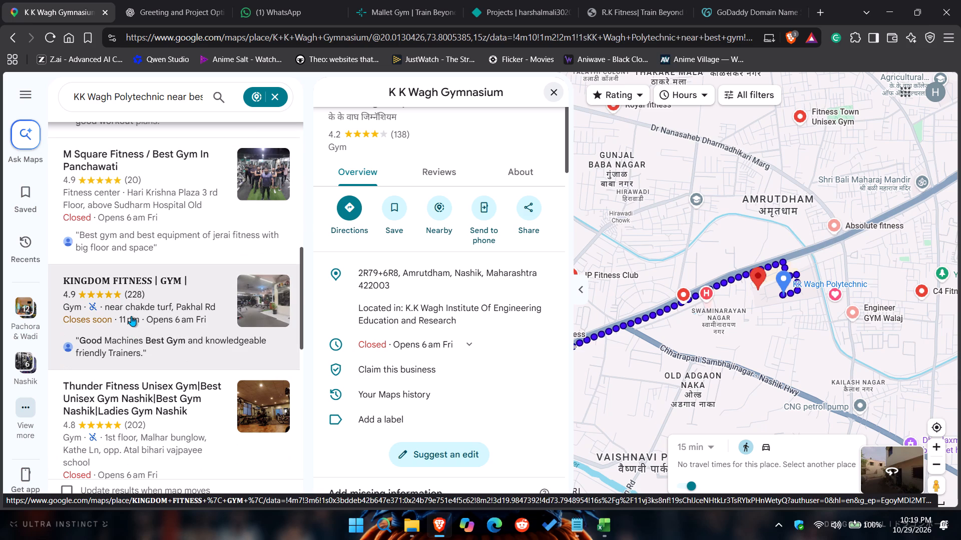
scroll(131, 316, "up", 1)
scroll(152, 217, "up", 1)
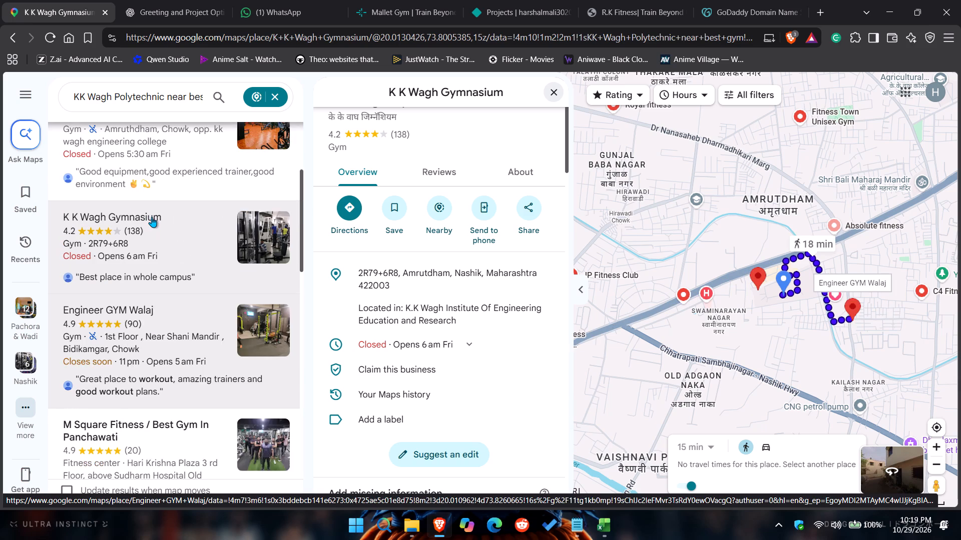
scroll(149, 188, "up", 1)
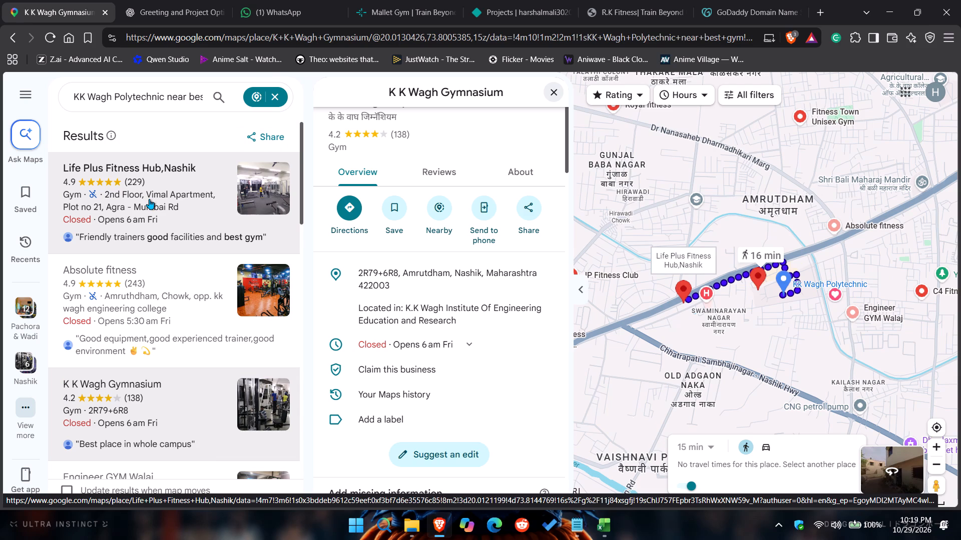
left_click(189, 196)
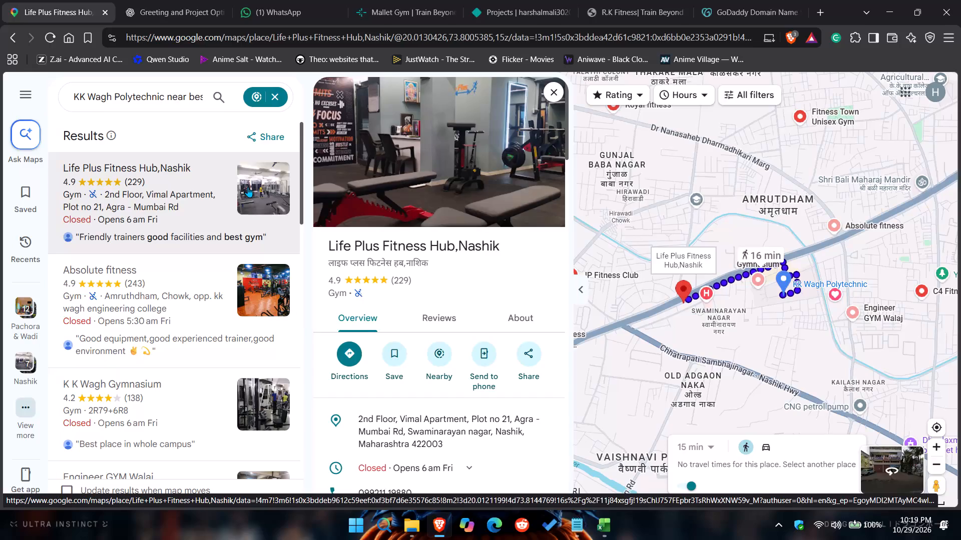
Close the browser window.
left_click(960, 10)
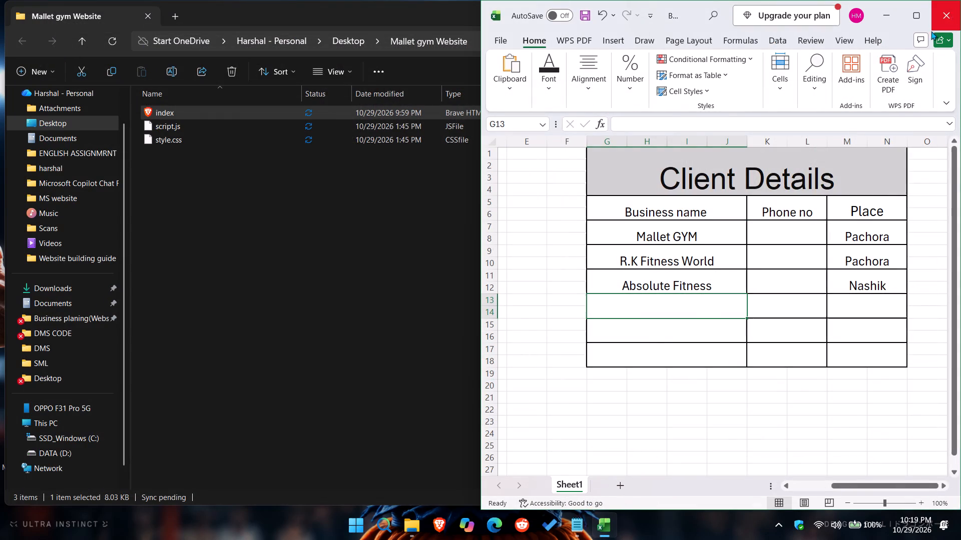
Close the Excel workbook, saving it as "Client list" in the OneDrive Documents folder.
left_click(943, 15)
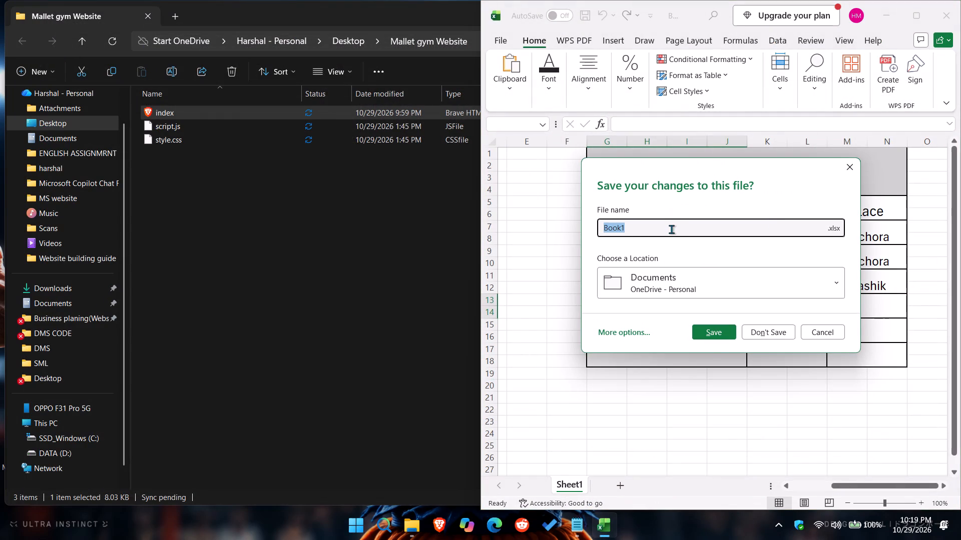
type("CL")
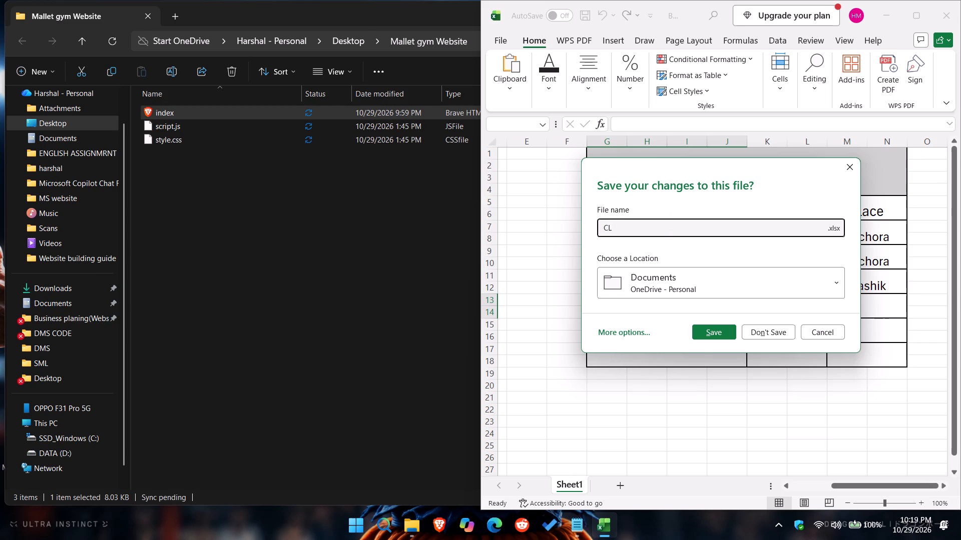
key("shift+i")
key("equal")
key("BackSpace")
key("BackSpace")
key("BackSpace")
type("li")
type("ent")
key("space")
type("list")
key("space")
left_click(719, 332)
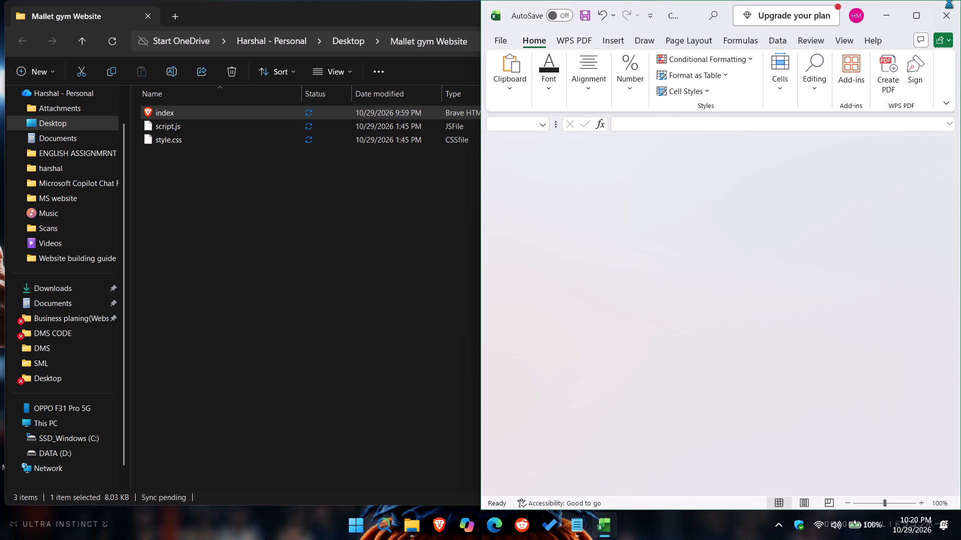
Close the remaining File Explorer and Notepad windows.
left_click(940, 15)
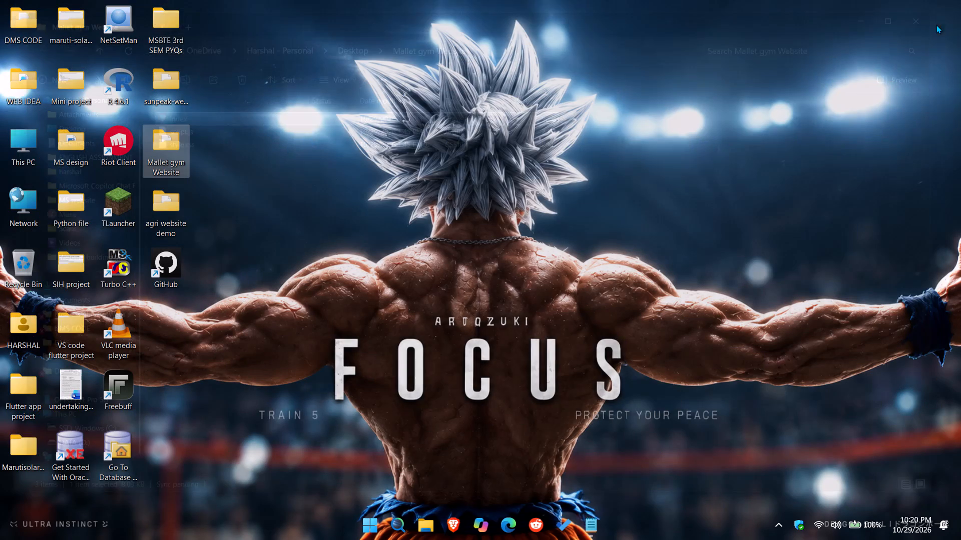
left_click(592, 533)
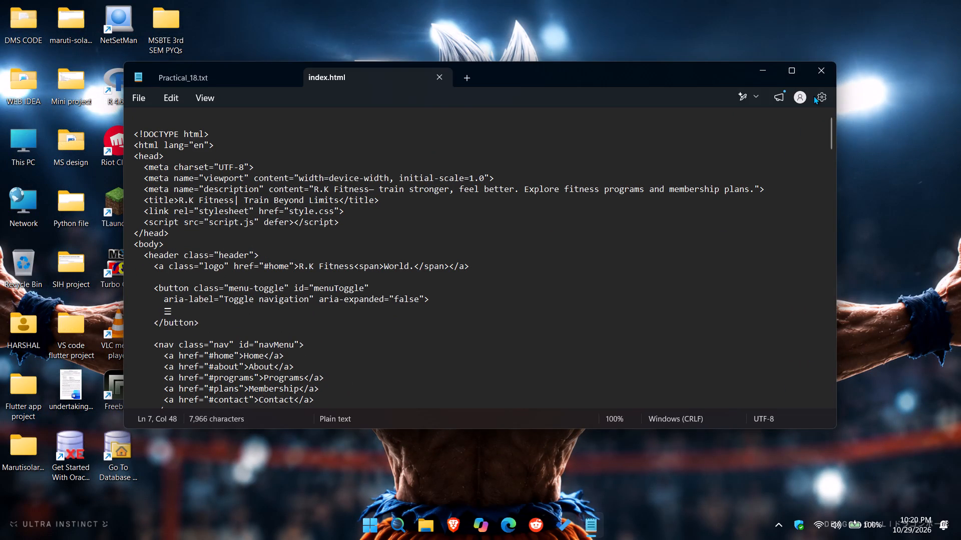
left_click(817, 74)
Shut down the computer.
key("super+x")
left_click(761, 169)
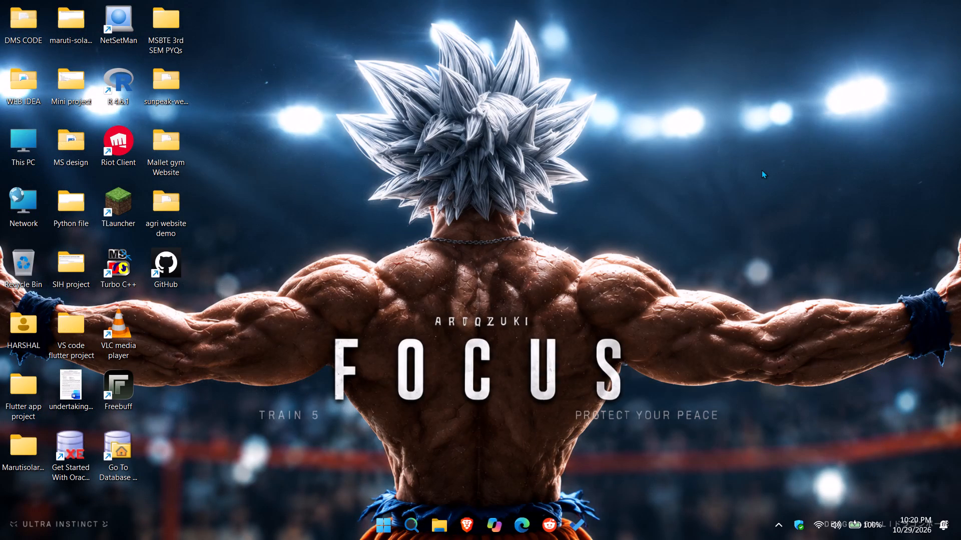
type("uu")
type("uu")
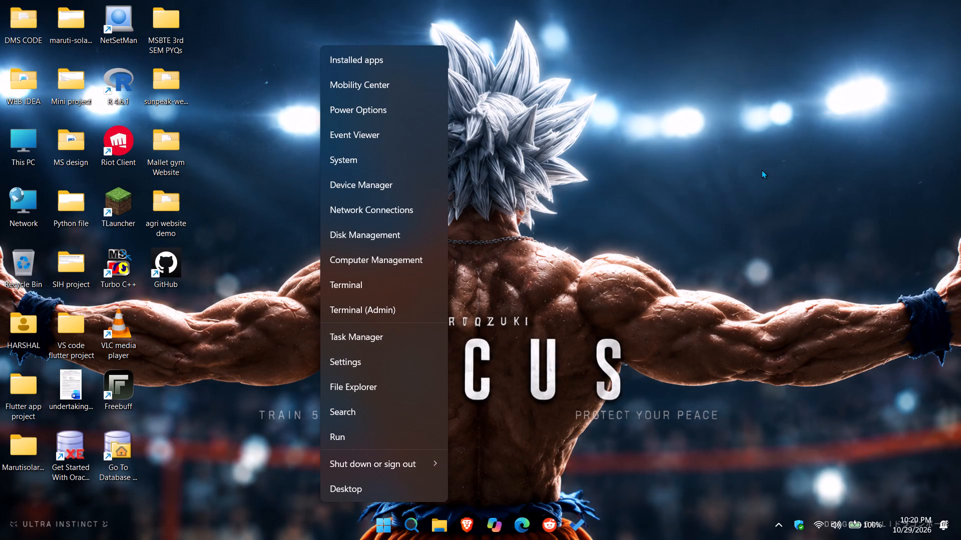
key("super+x")
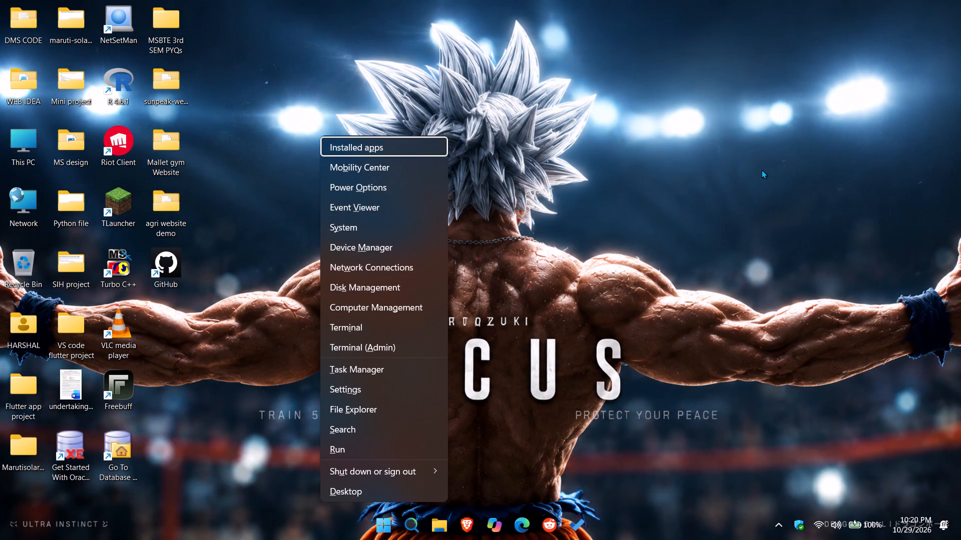